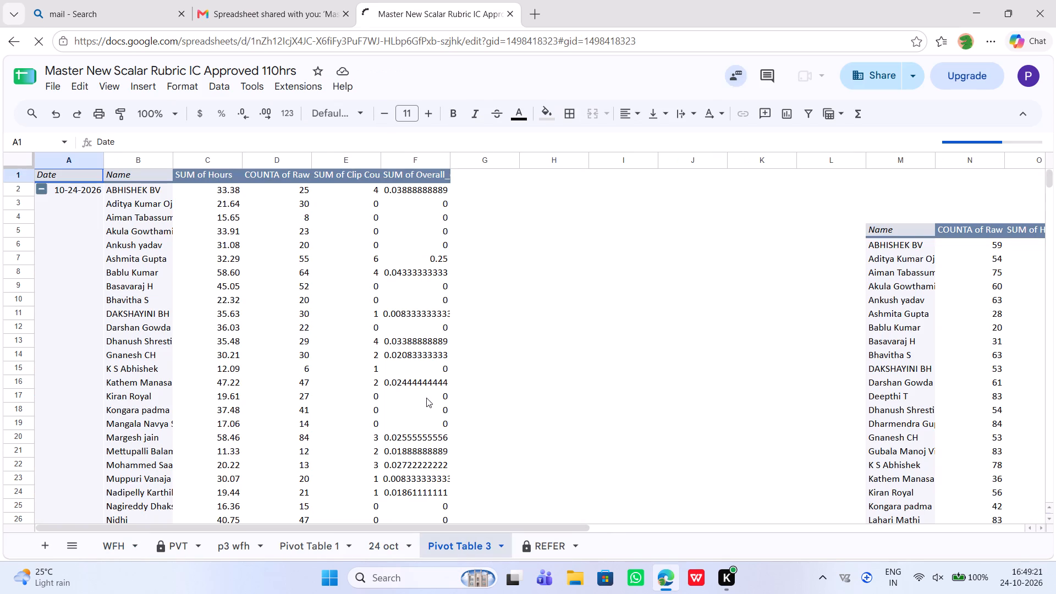
pyautogui.scroll(-8, 426, 398)
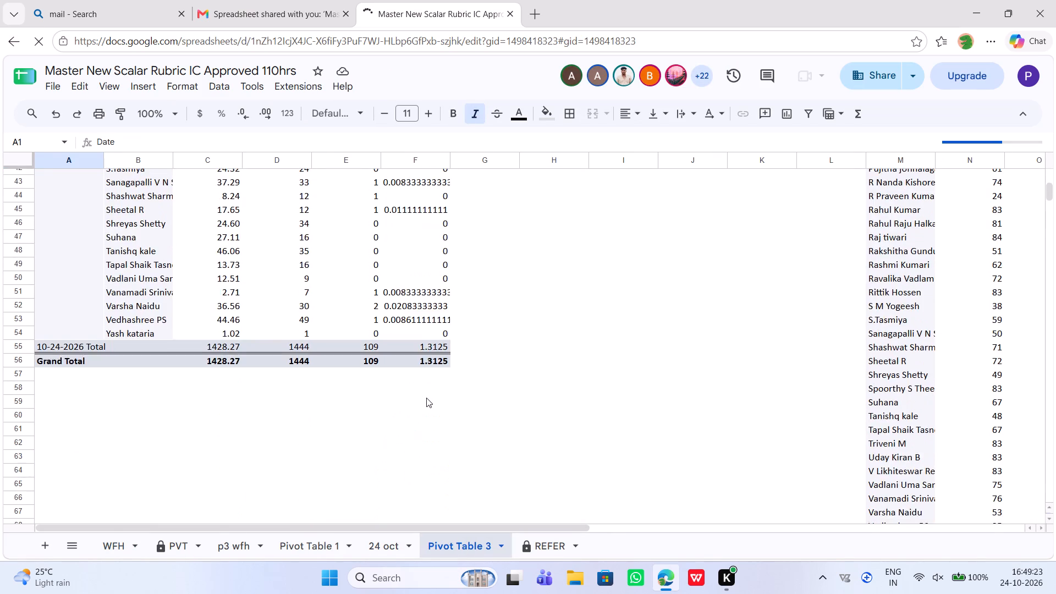
pyautogui.scroll(5, 426, 398)
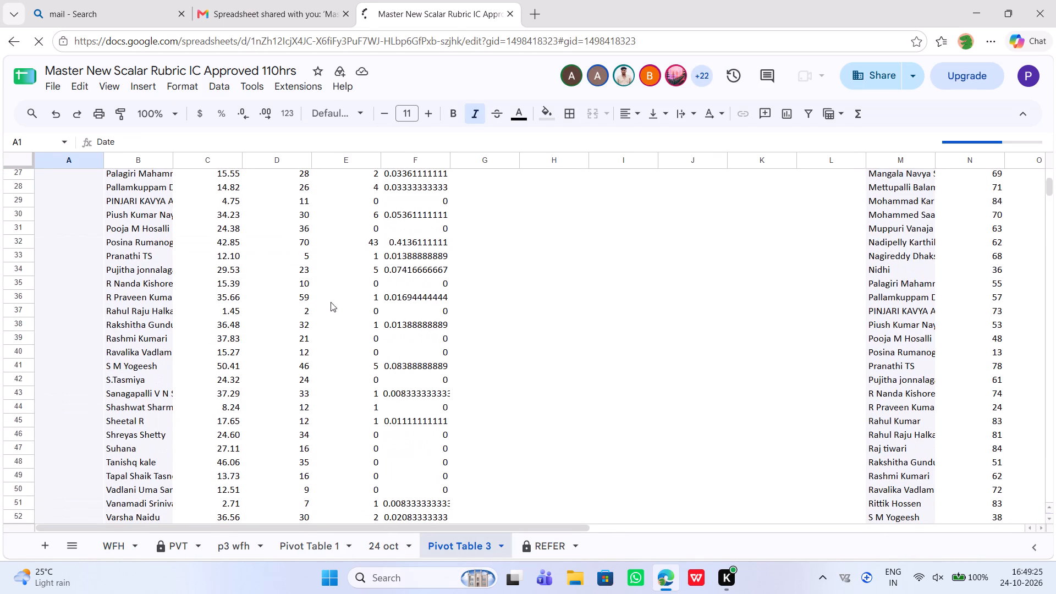
pyautogui.scroll(1, 284, 257)
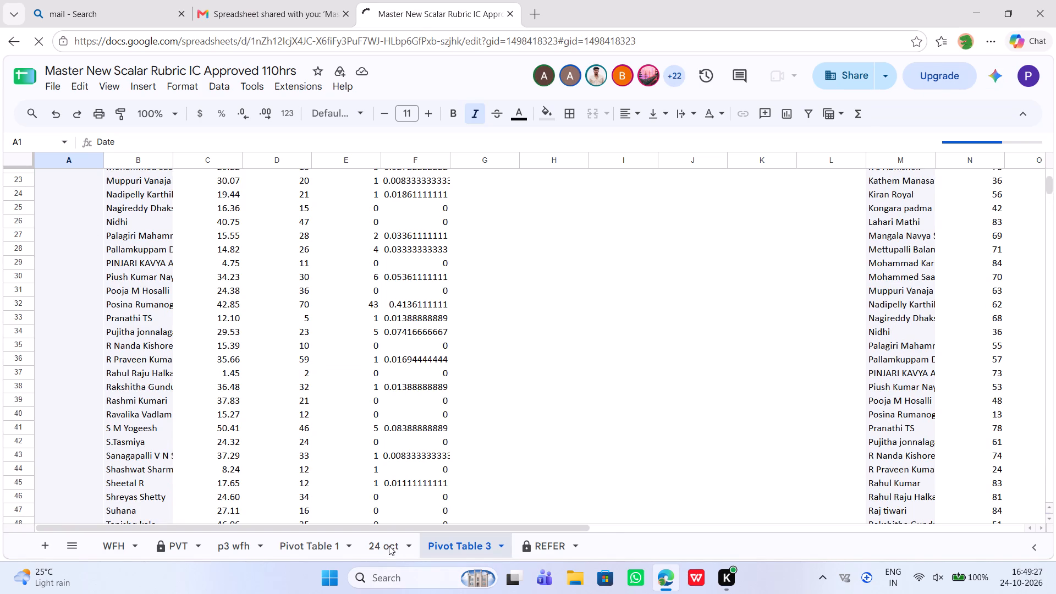
# Create a temporary filter view on the 24 oct sheet.
pyautogui.click(394, 543)
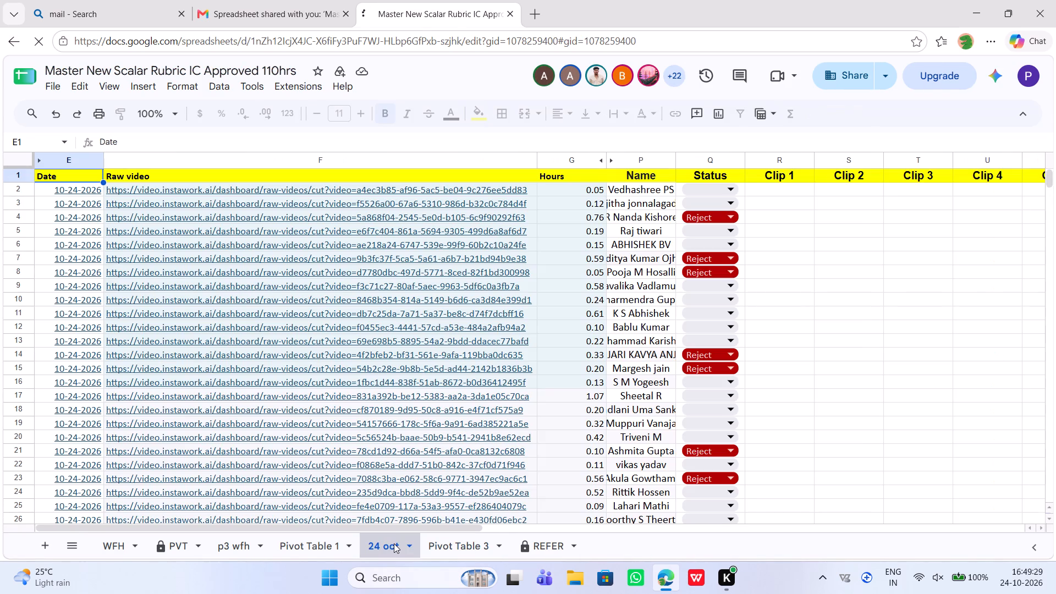
pyautogui.hscroll(-2, 574, 396)
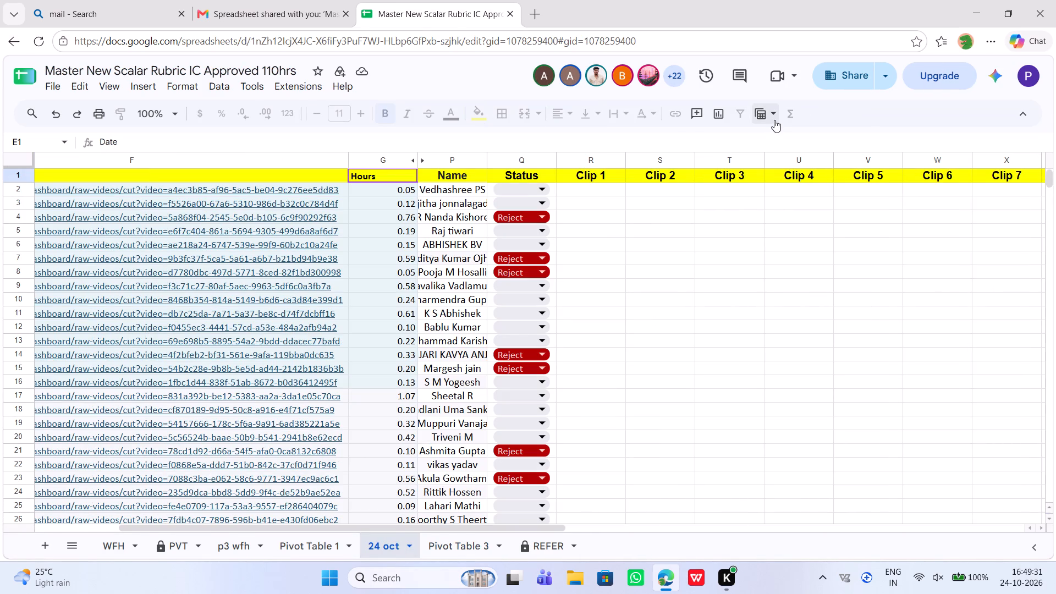
pyautogui.click(775, 118)
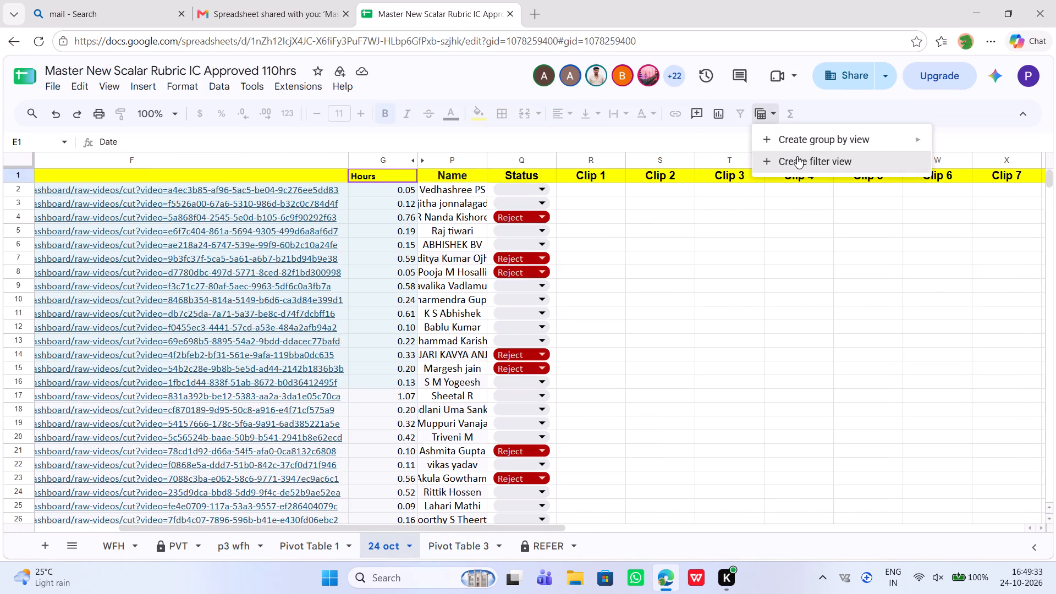
pyautogui.click(797, 156)
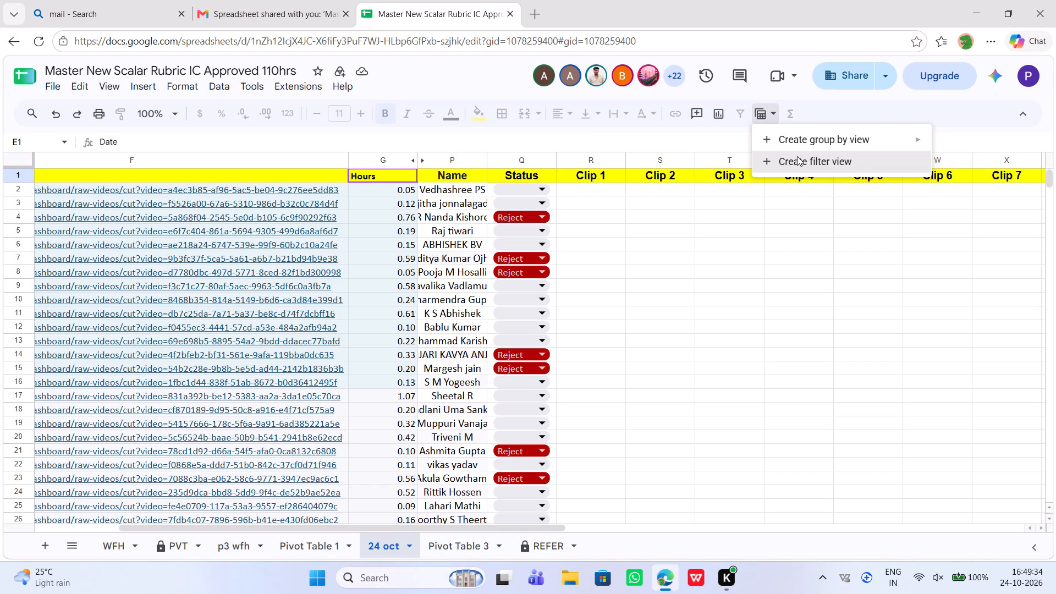
# Filter the Name column to only the person matching the search "poo", clearing all other names.
pyautogui.click(480, 203)
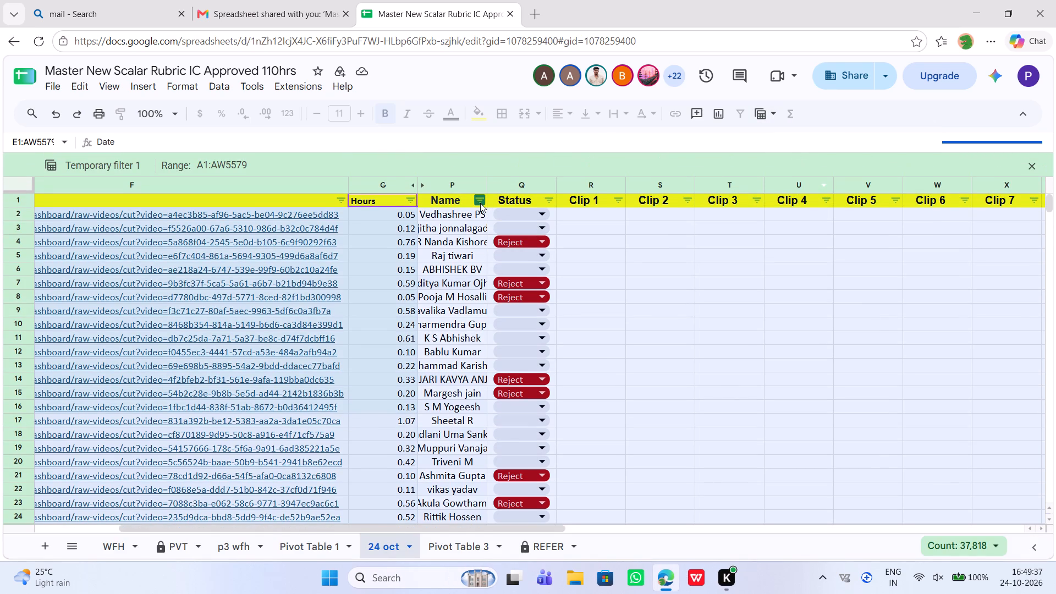
pyautogui.click(362, 376)
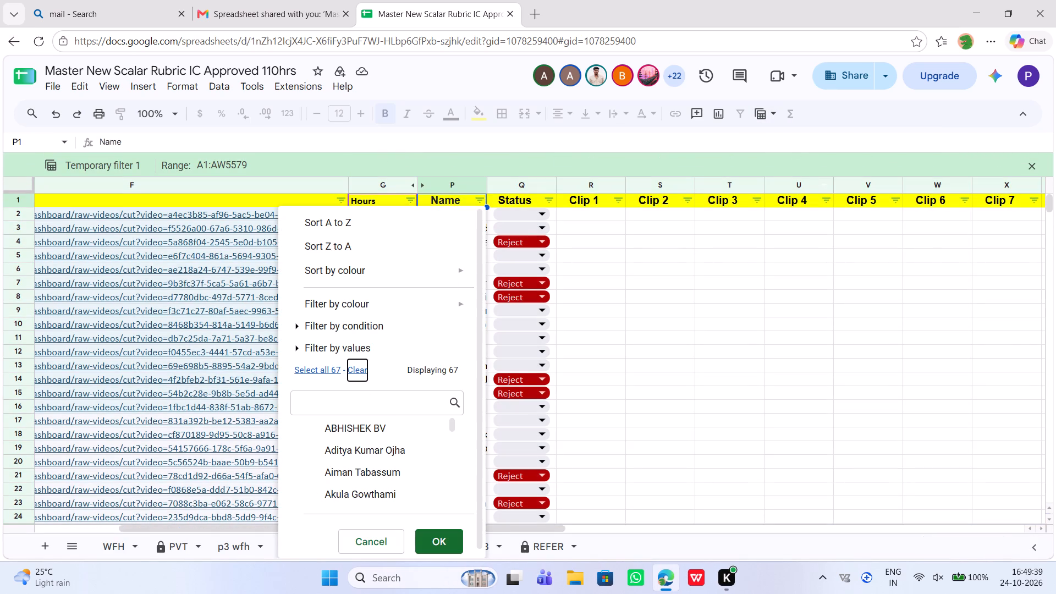
pyautogui.click(360, 397)
pyautogui.write('poo')
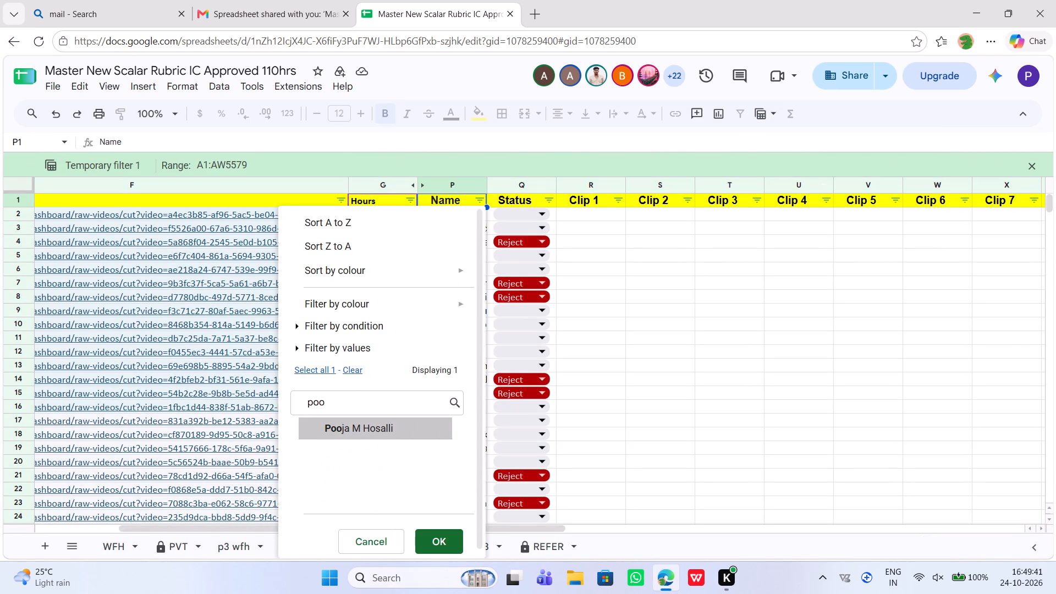
pyautogui.press('Return')
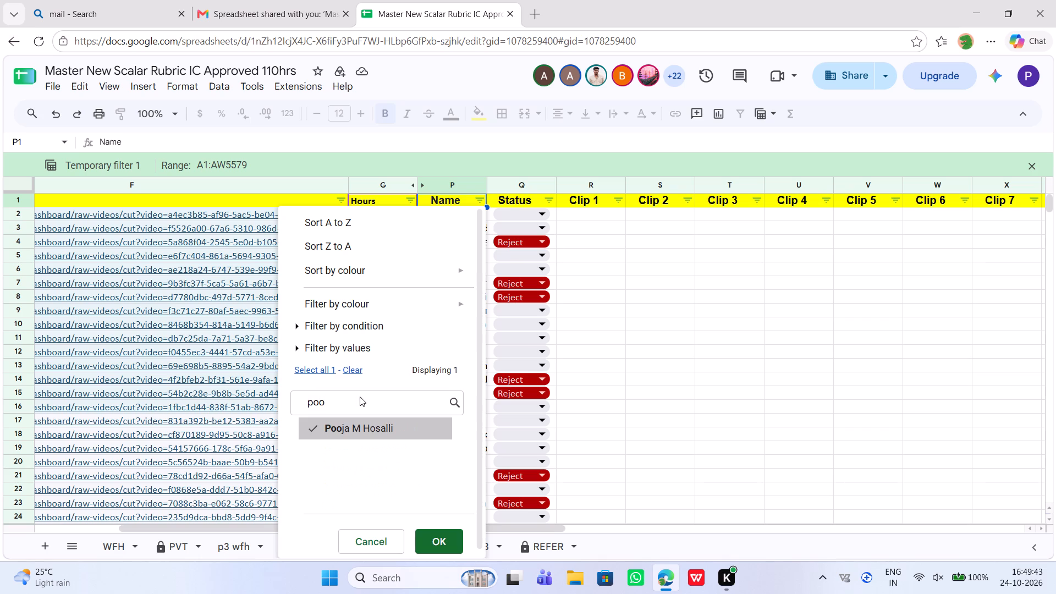
pyautogui.click(433, 532)
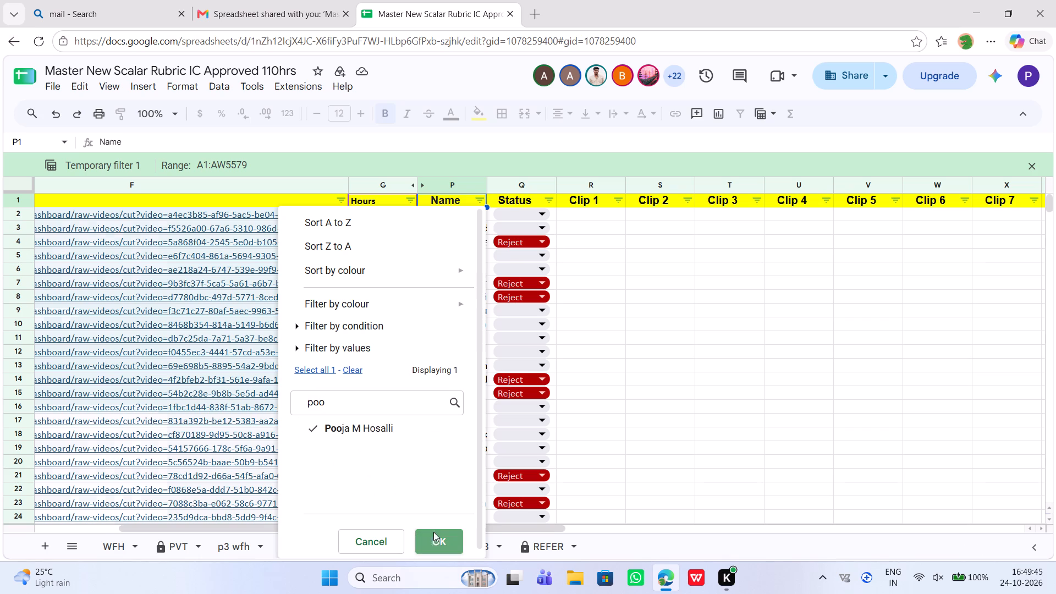
# Look through the filtered rows' Status column to find where the videos without a status begin.
pyautogui.scroll(-5, 519, 409)
pyautogui.scroll(1, 519, 409)
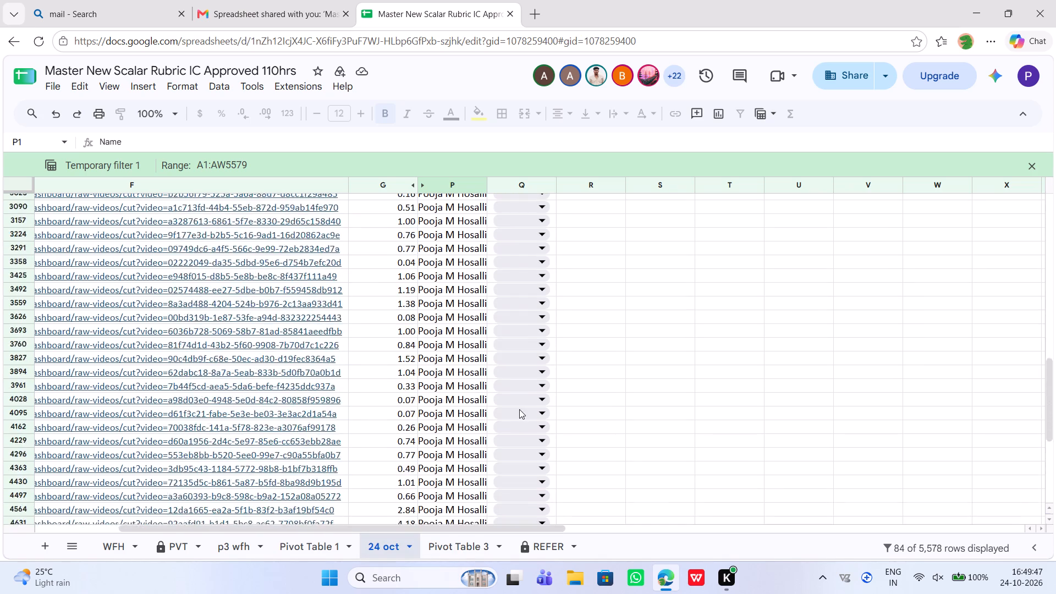
pyautogui.scroll(1, 519, 409)
pyautogui.hscroll(-8, 519, 409)
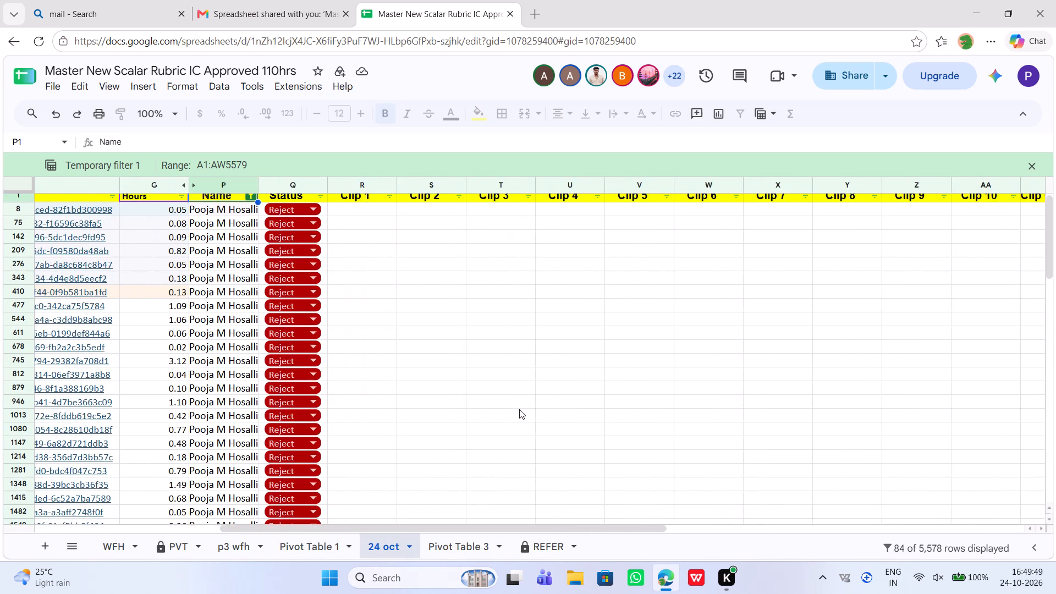
pyautogui.scroll(-4, 519, 409)
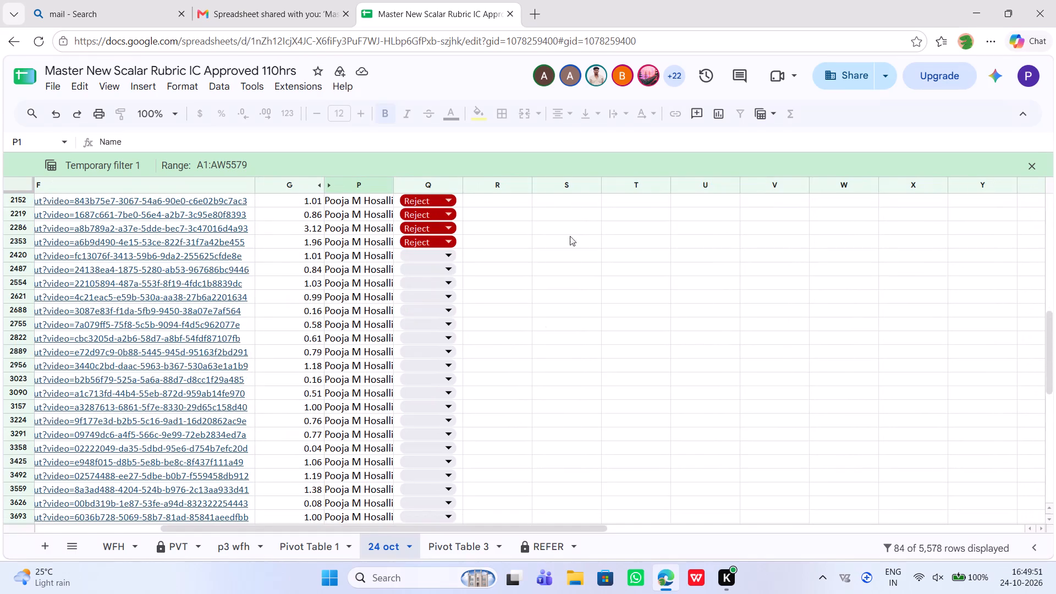
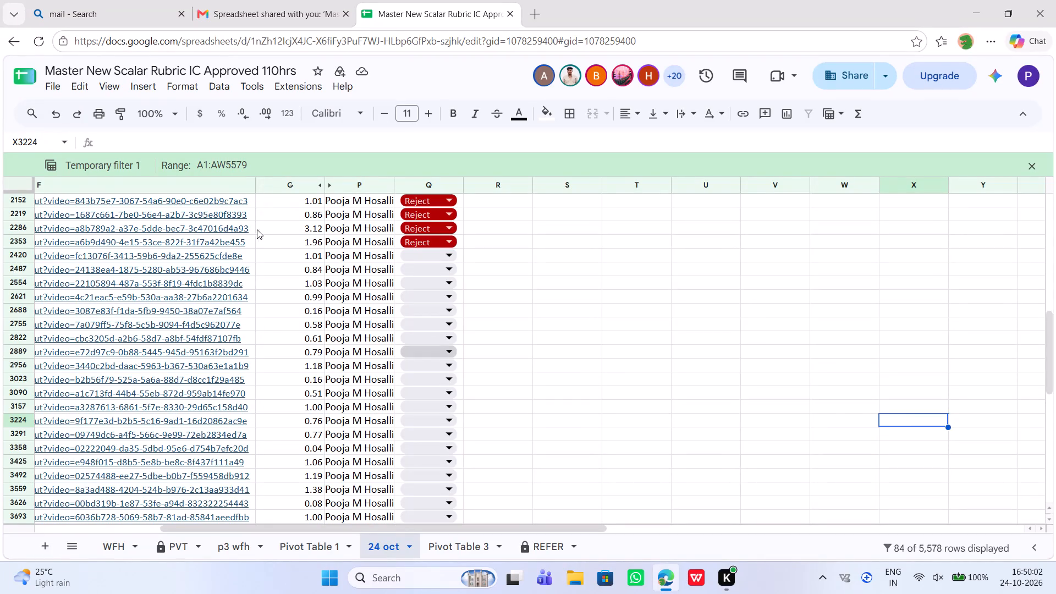
# Open the raw video link in row 2420, the first filtered row without a status.
pyautogui.hscroll(-1, 282, 279)
pyautogui.scroll(-1, 282, 279)
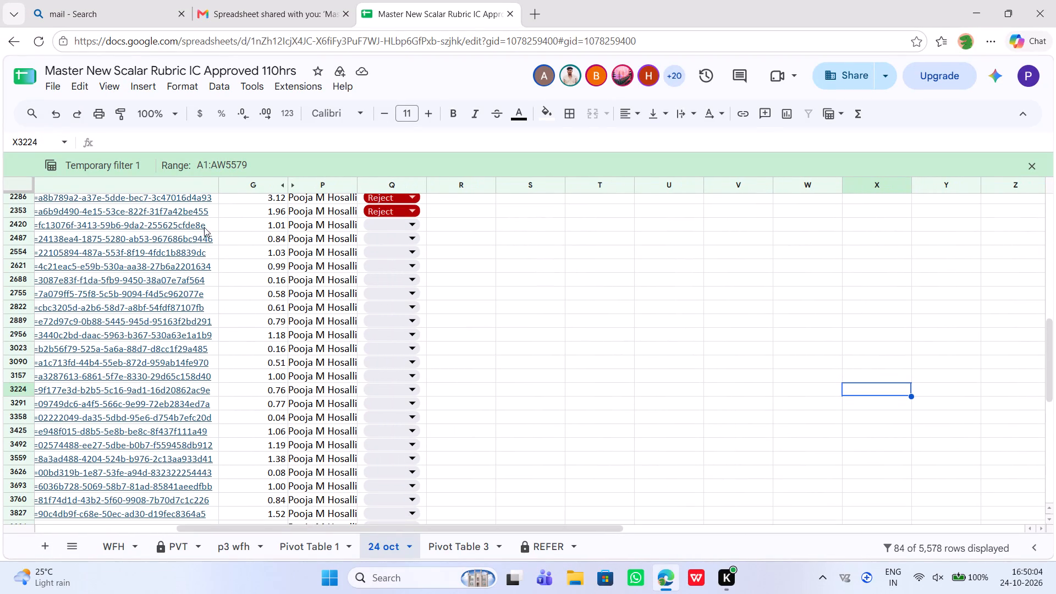
pyautogui.click(203, 227)
pyautogui.click(156, 246)
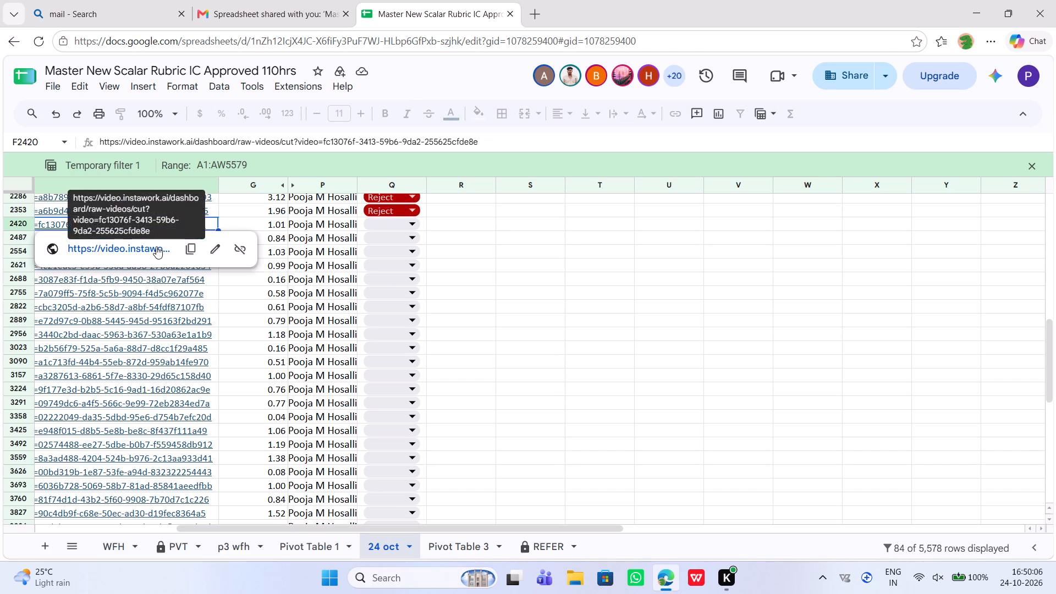
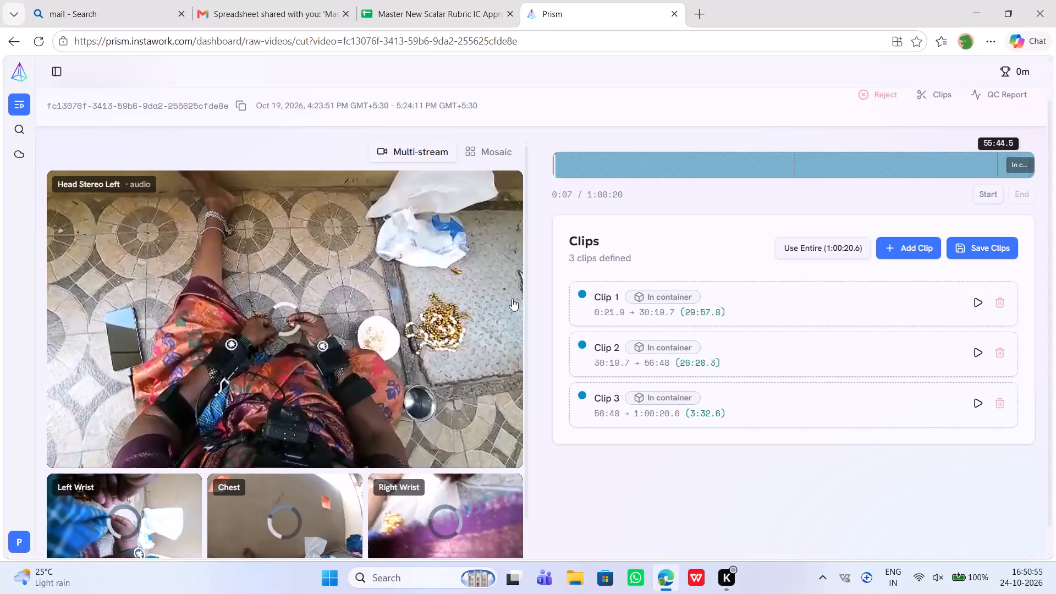
# Set the status of row 2420 in column Q of the 24 oct sheet to Reject.
pyautogui.scroll(-1, 443, 61)
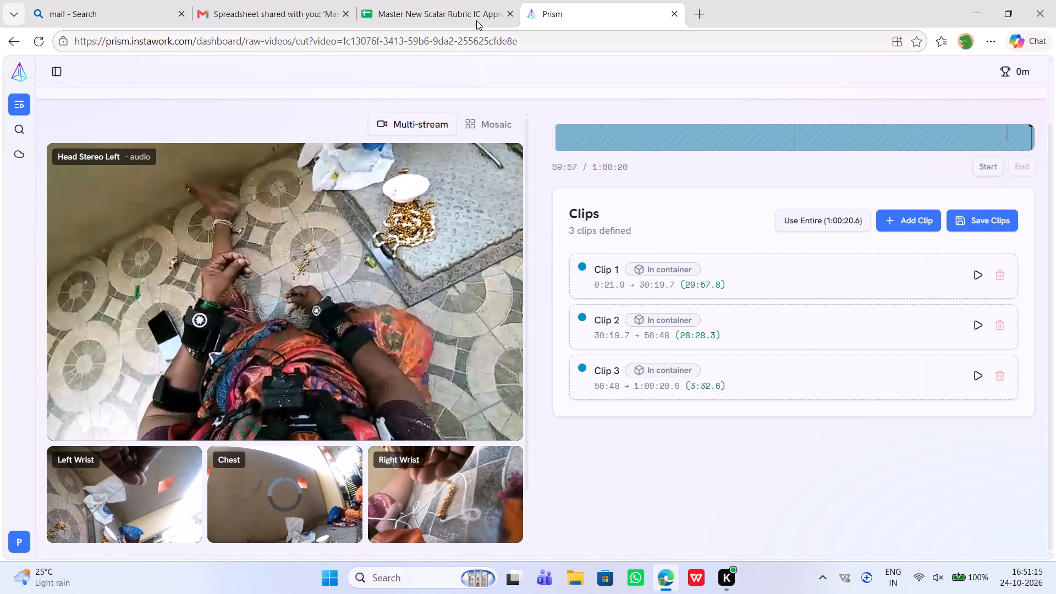
pyautogui.click(475, 16)
pyautogui.click(396, 224)
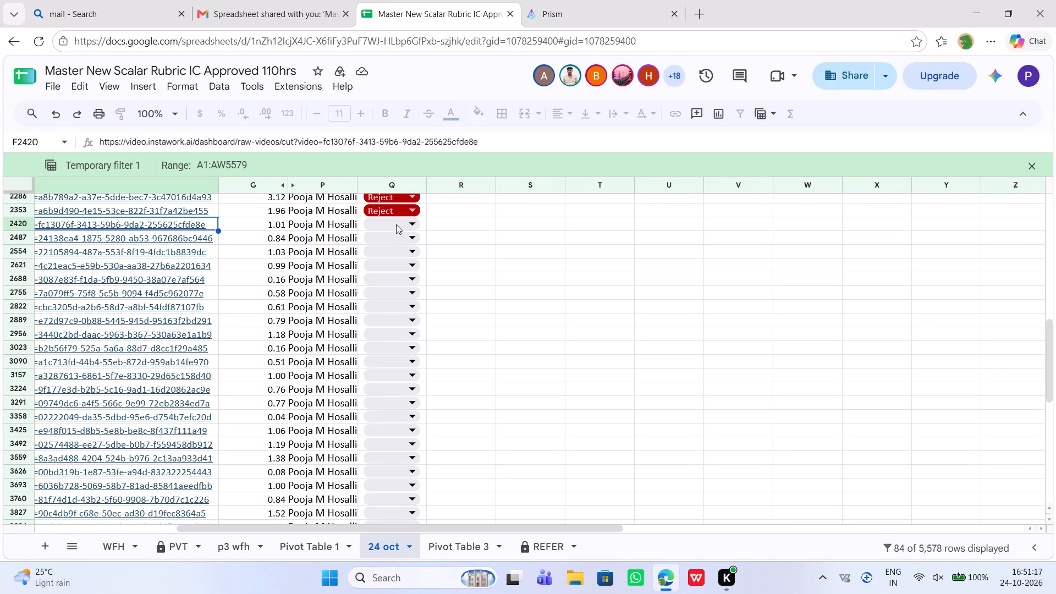
pyautogui.click(422, 285)
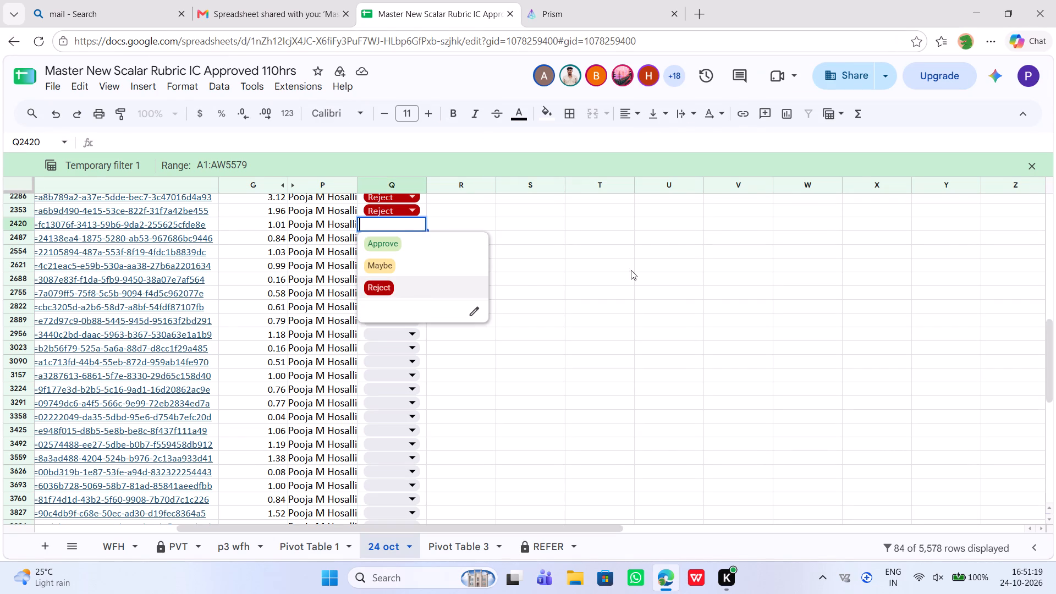
# For row 2420, set the issue in column AN to Small Object Manipulation and column AO to No.
pyautogui.hscroll(-5, 648, 270)
pyautogui.click(621, 228)
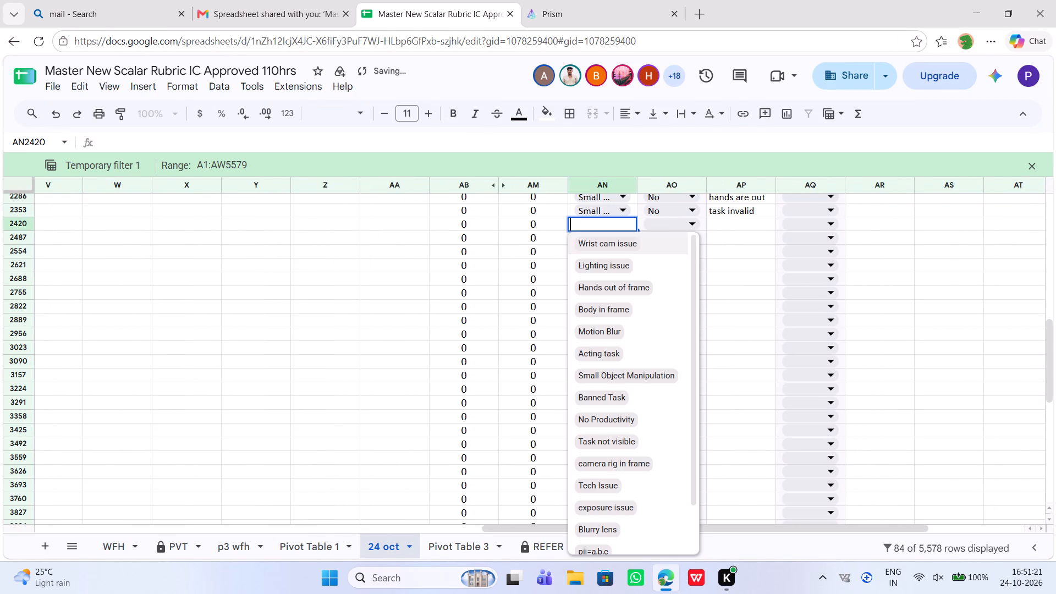
pyautogui.click(650, 373)
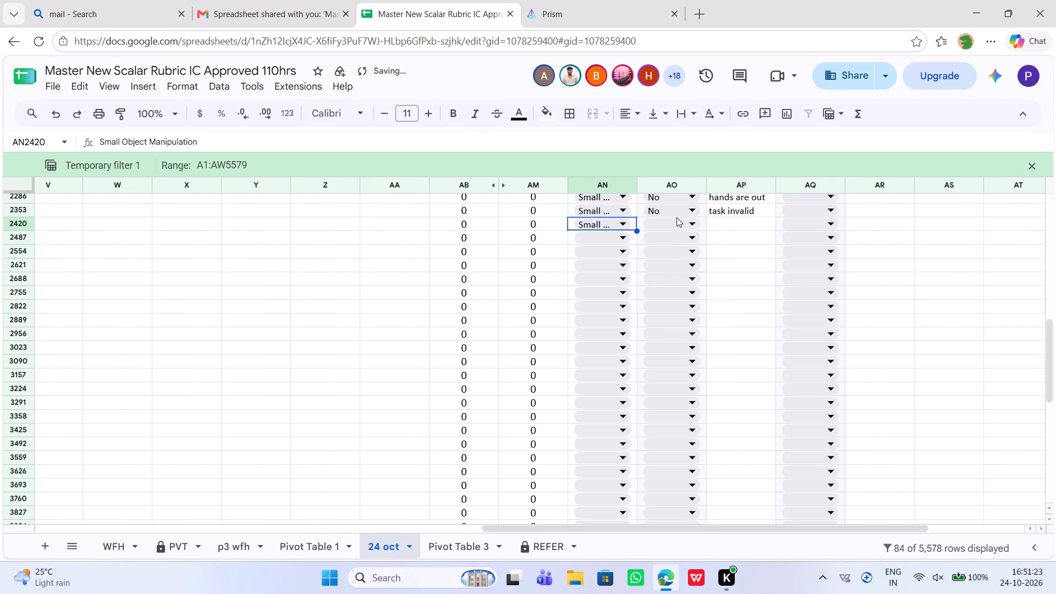
pyautogui.click(676, 222)
pyautogui.click(686, 252)
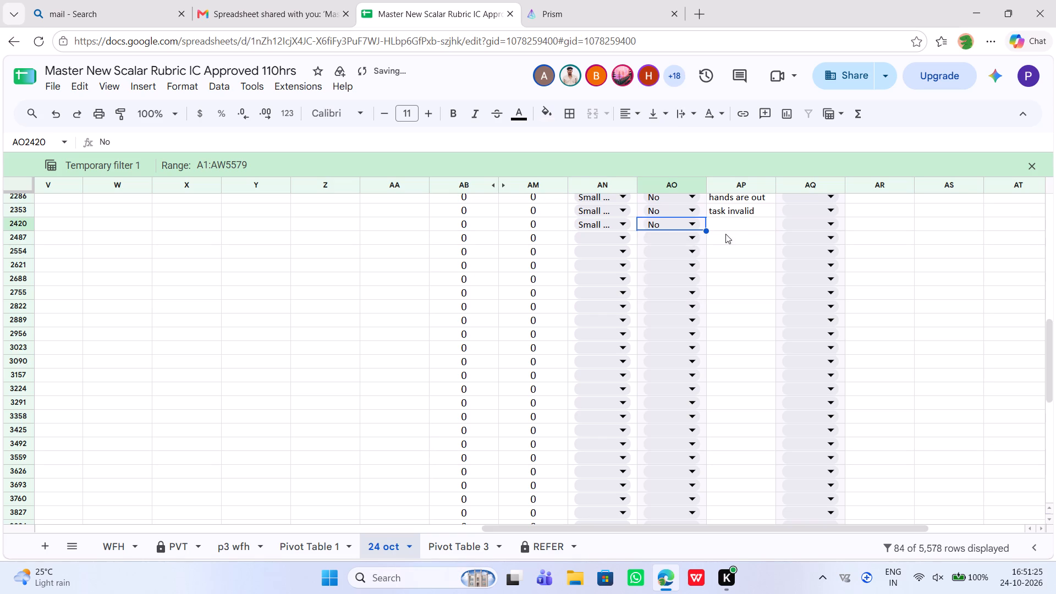
# Copy the remark "task invalid" from row 2353 in column AP into the remark cell of row 2420.
pyautogui.click(727, 227)
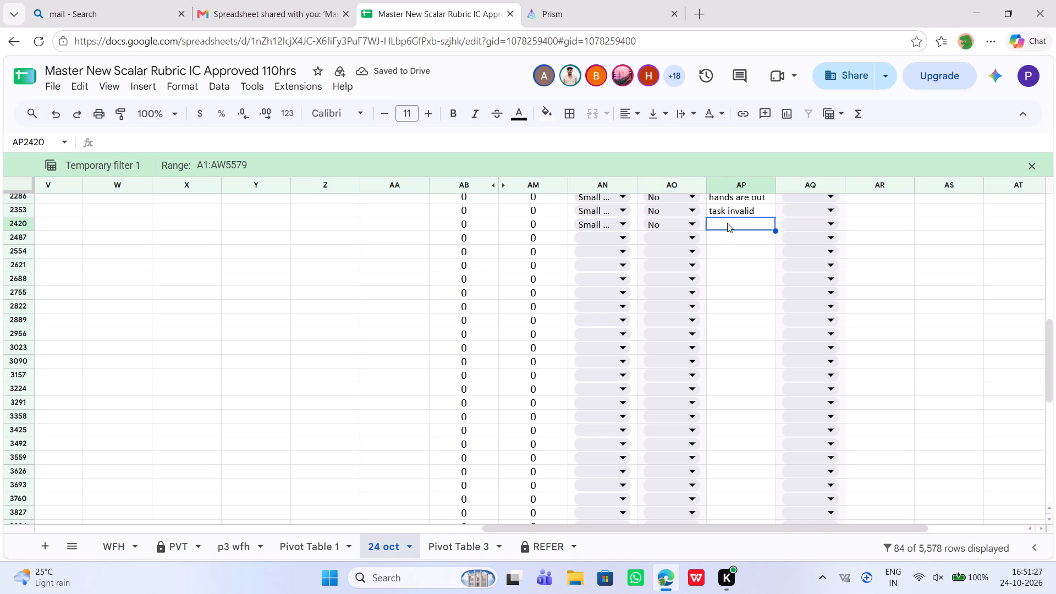
pyautogui.hotkey('ctrl', 'v')
pyautogui.hscroll(5, 727, 223)
pyautogui.hscroll(-5, 727, 223)
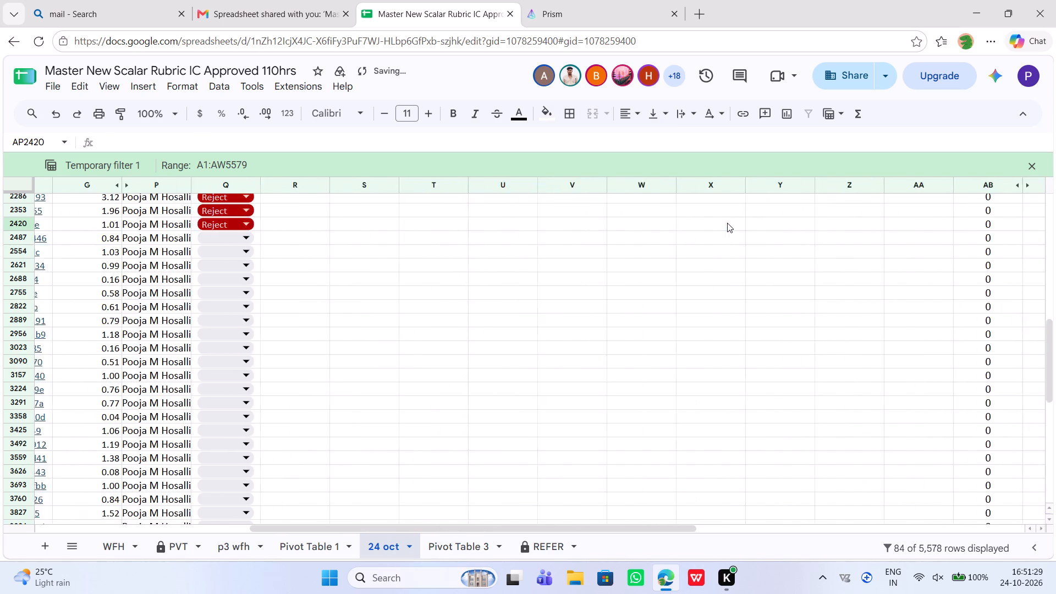
pyautogui.doubleClick(730, 215)
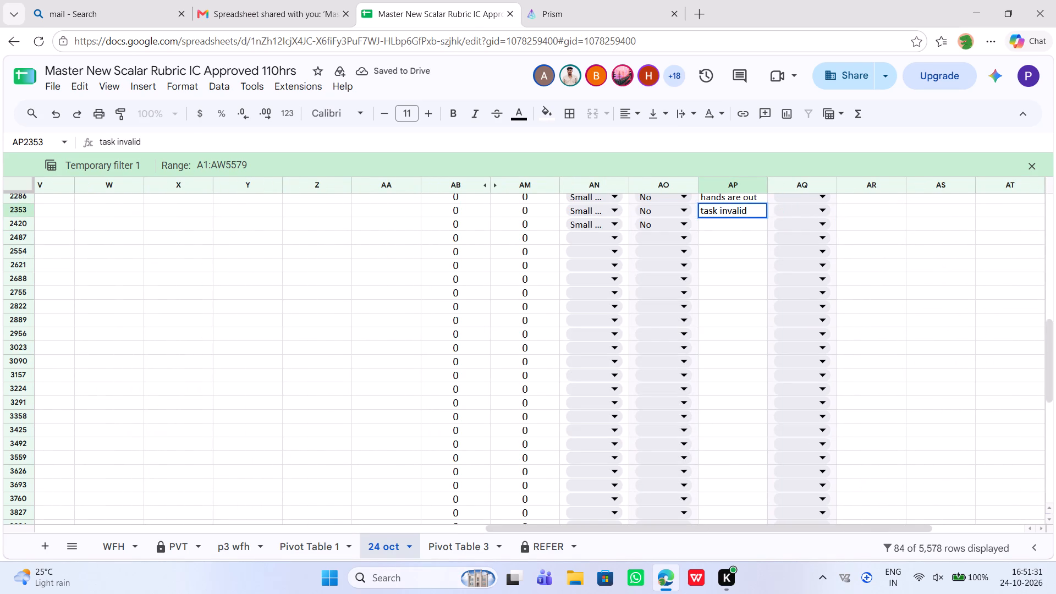
pyautogui.moveTo(747, 212); pyautogui.dragTo(702, 211)
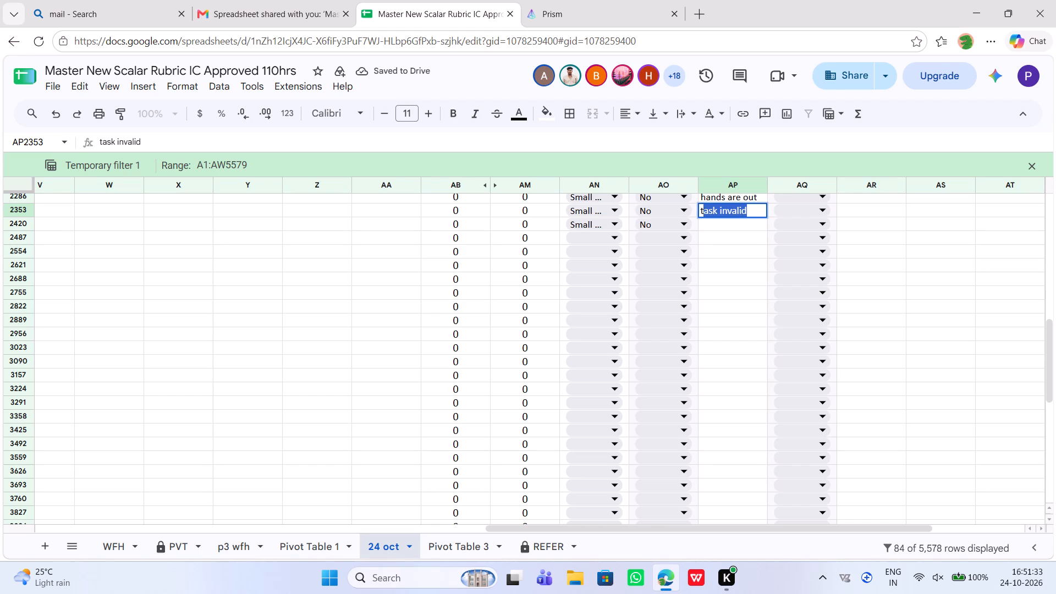
pyautogui.moveTo(702, 211); pyautogui.dragTo(705, 208)
pyautogui.moveTo(705, 208); pyautogui.dragTo(698, 208)
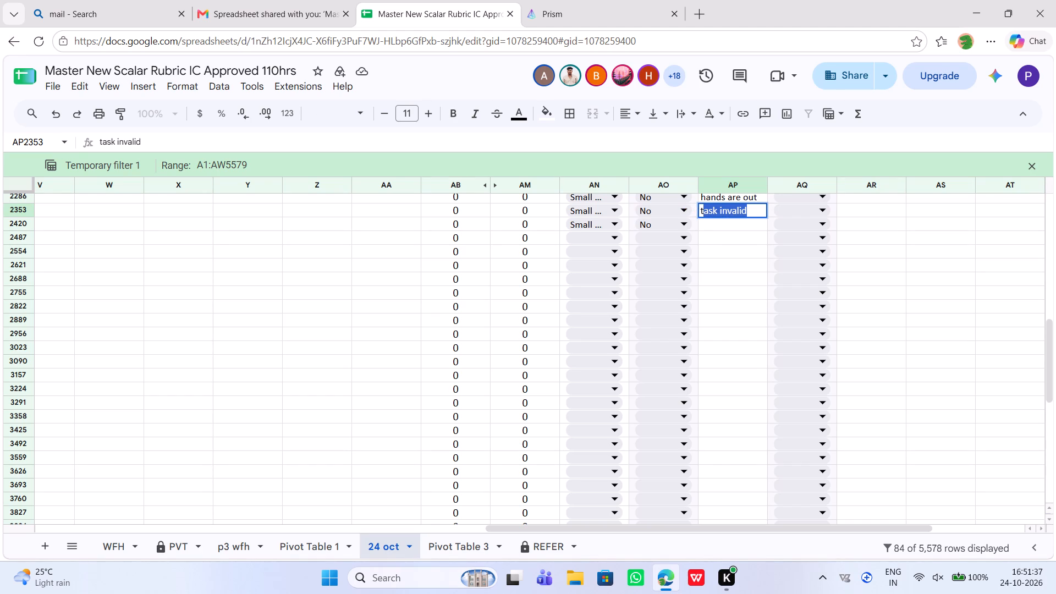
pyautogui.click(734, 207)
pyautogui.click(750, 210)
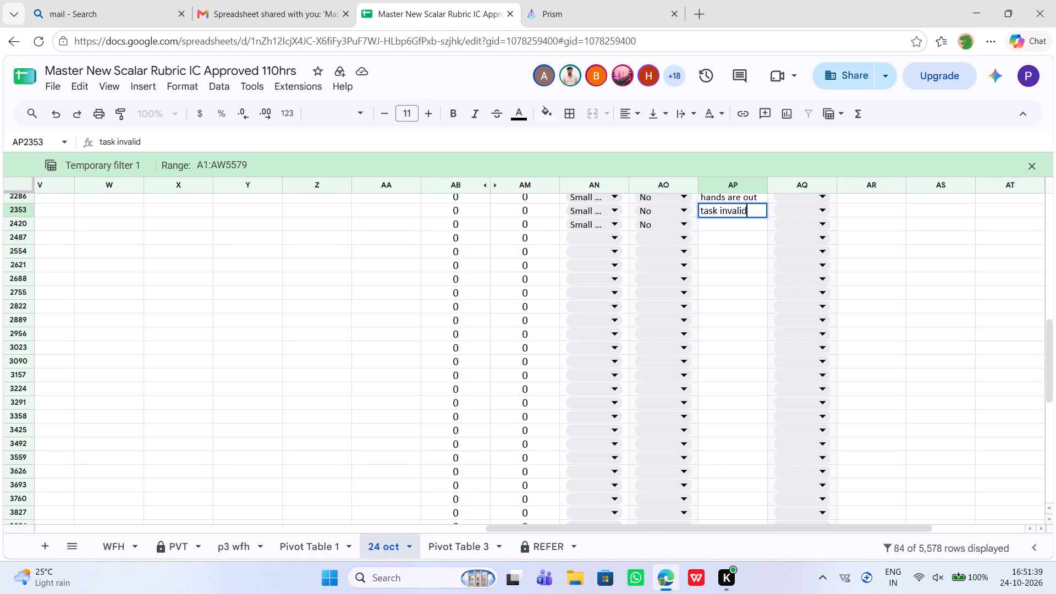
pyautogui.moveTo(750, 210); pyautogui.dragTo(698, 214)
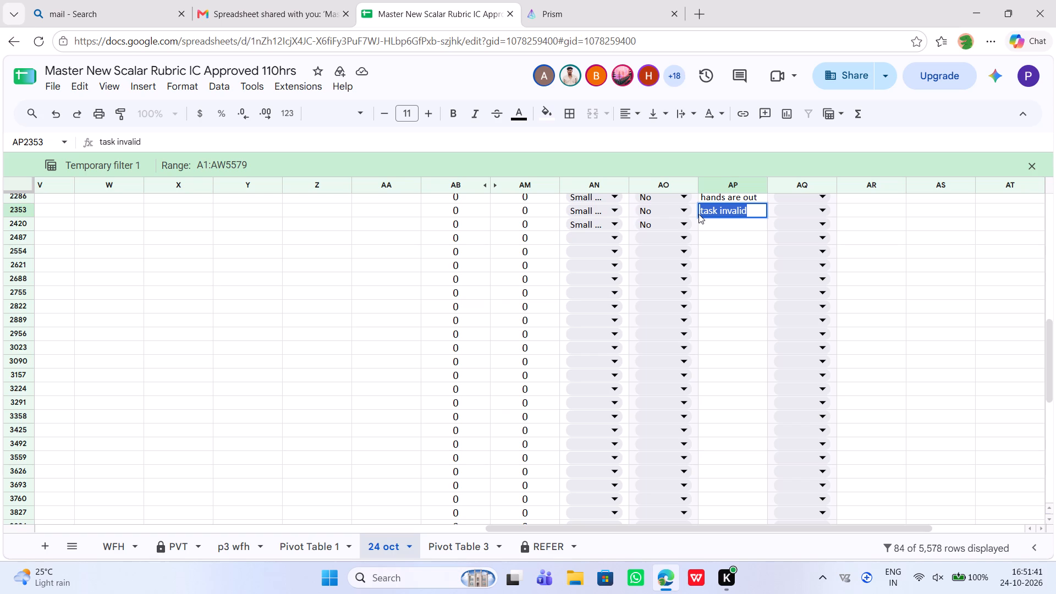
pyautogui.hotkey('ctrl', 'c')
pyautogui.click(702, 221)
pyautogui.hotkey('ctrl', 'v')
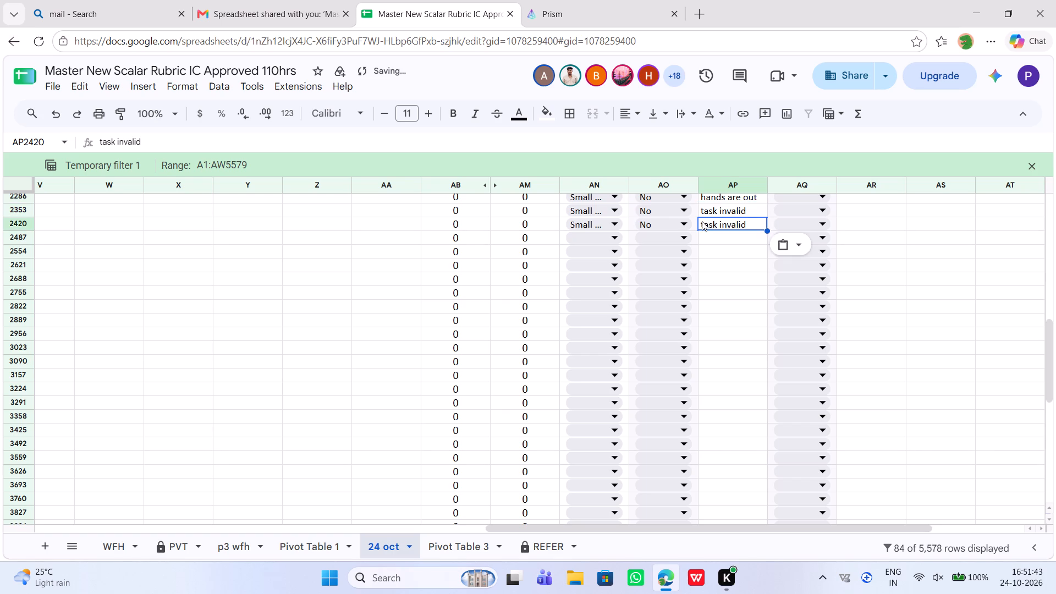
# Close the browser tab of the reviewed Prism video and return to the 24 oct sheet.
pyautogui.hscroll(6, 702, 221)
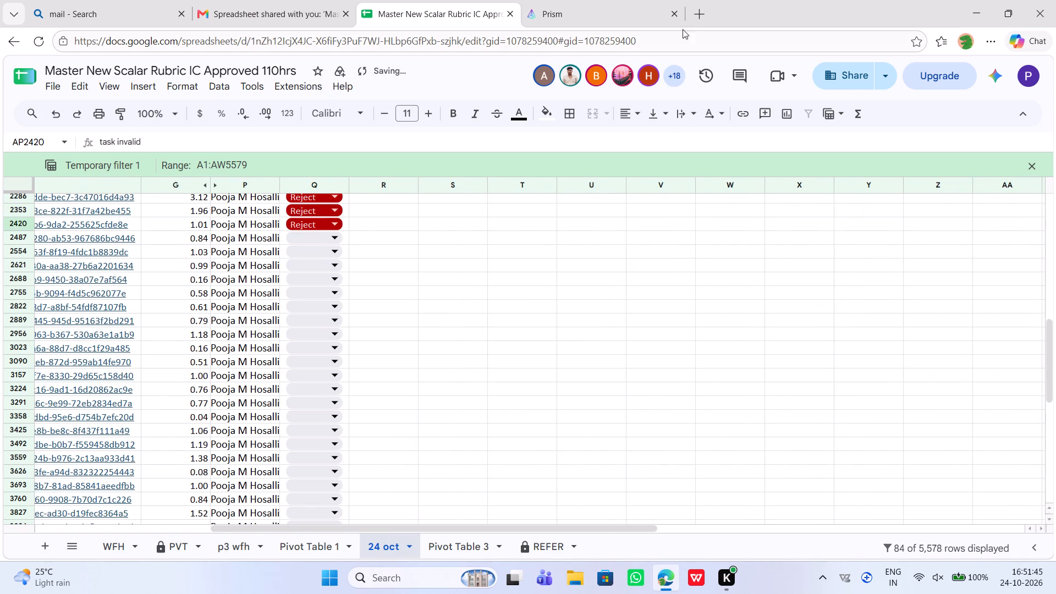
pyautogui.click(635, 14)
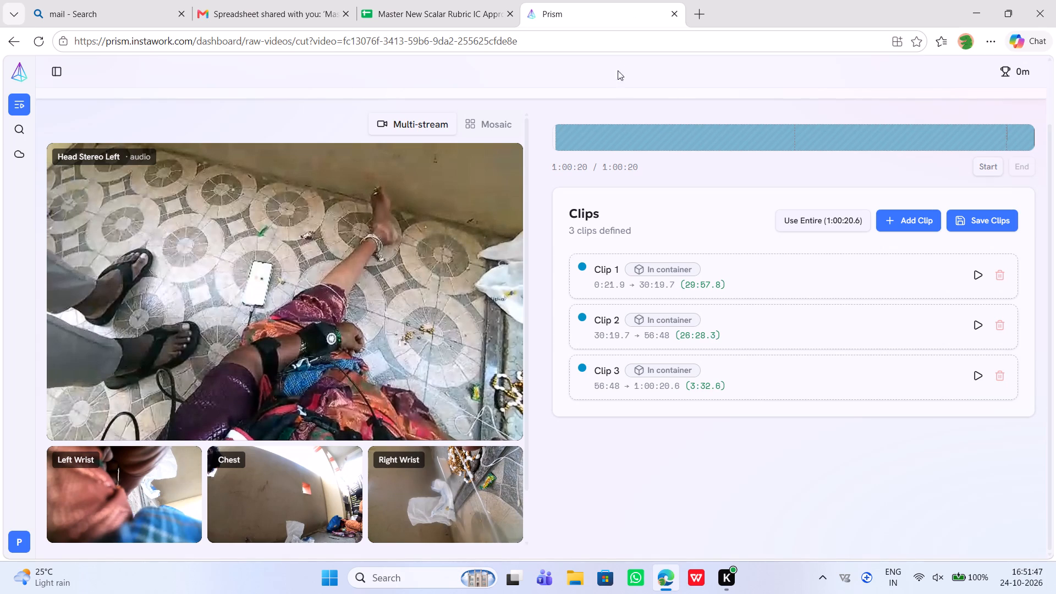
pyautogui.click(673, 12)
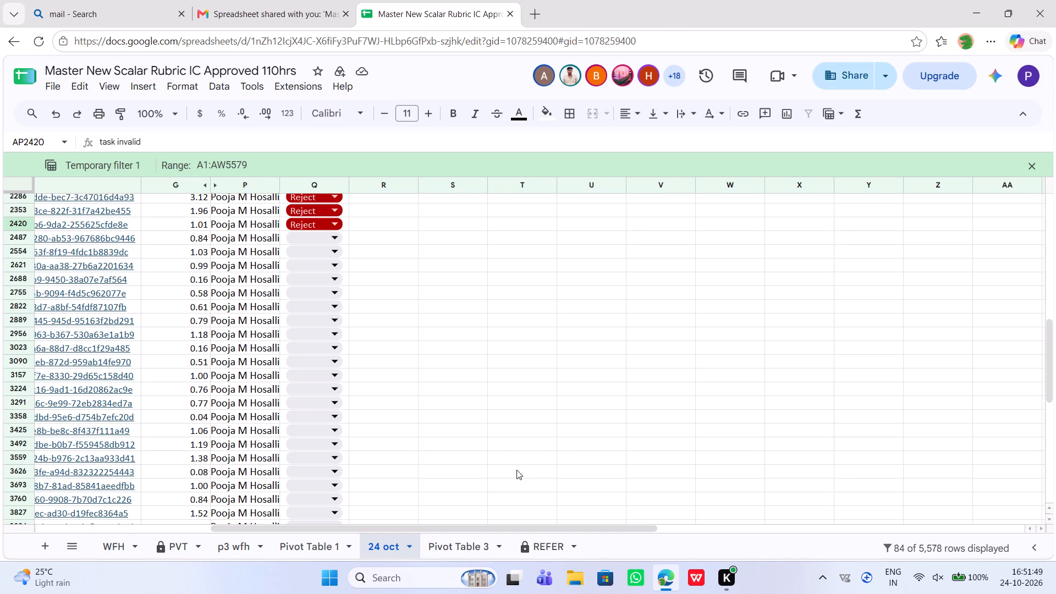
# Examine the per-reviewer figures in the Pivot Table 3 sheet and return to the 24 oct sheet.
pyautogui.click(464, 552)
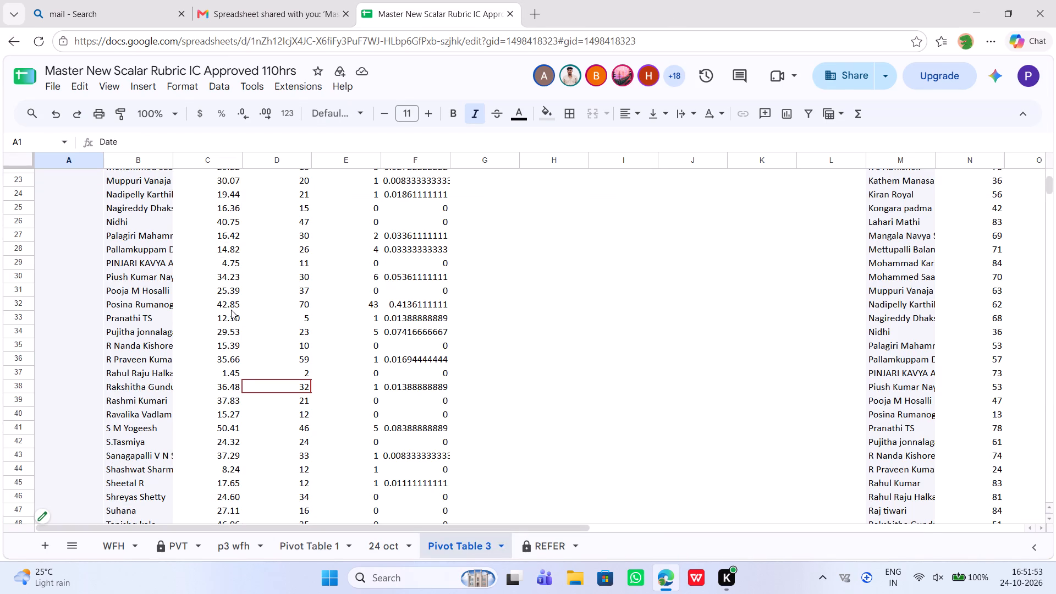
pyautogui.scroll(1, 231, 310)
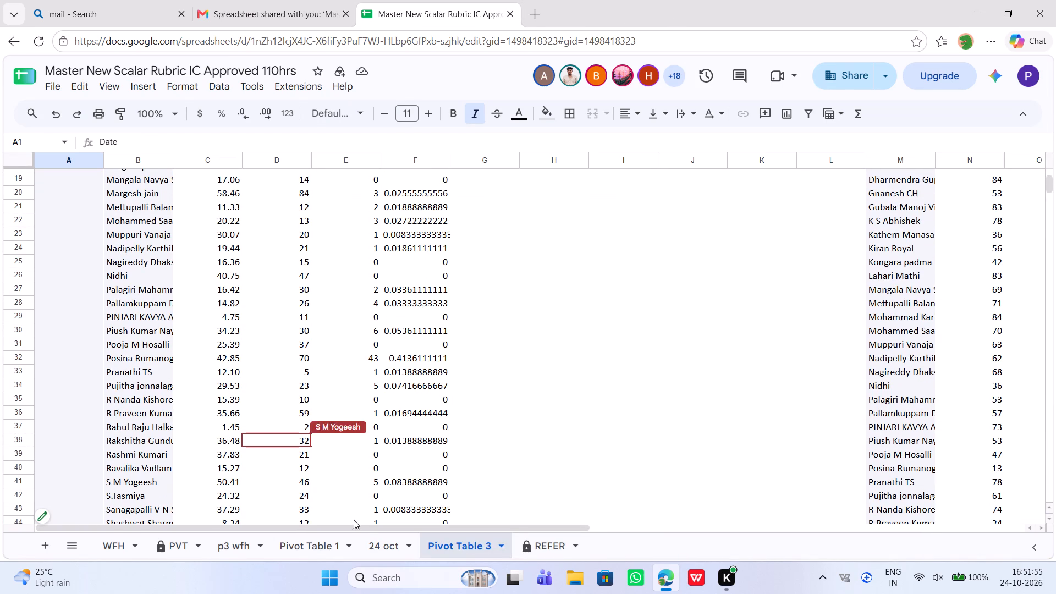
pyautogui.click(381, 543)
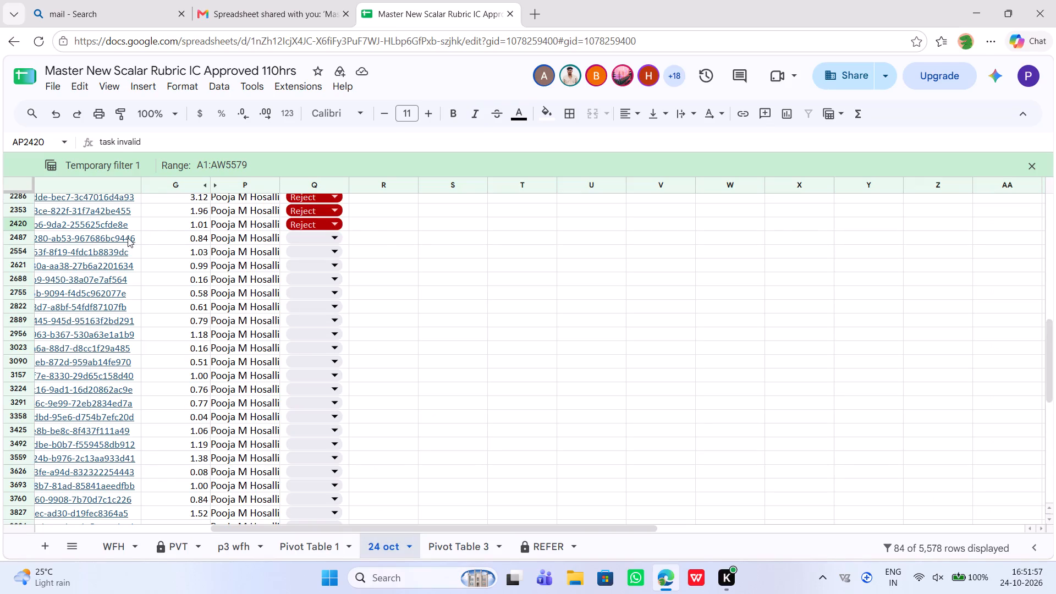
# Open the raw video link in row 2487, the next filtered row without a status.
pyautogui.click(128, 238)
pyautogui.click(141, 264)
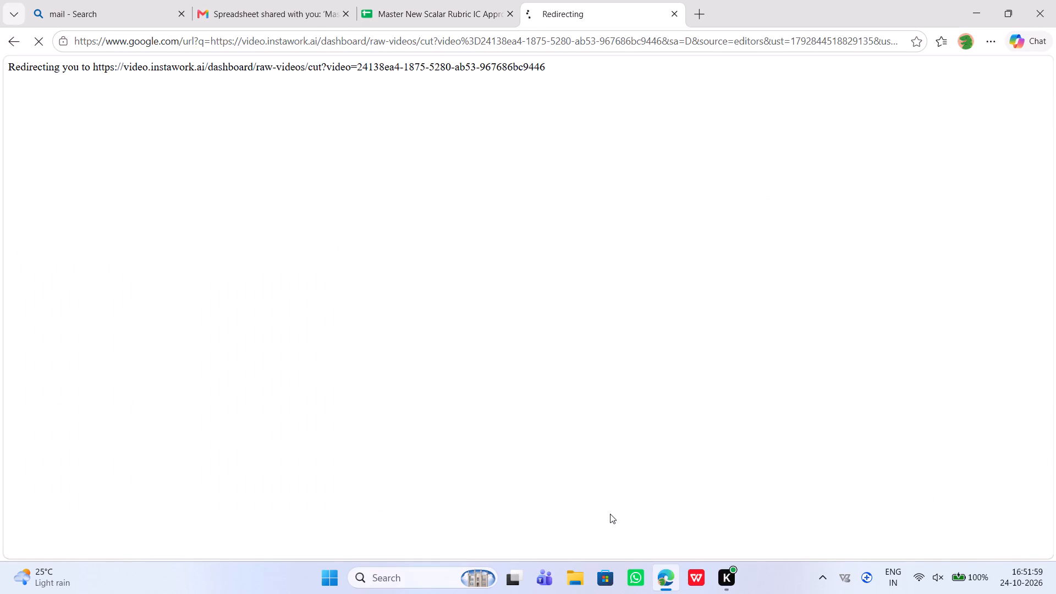
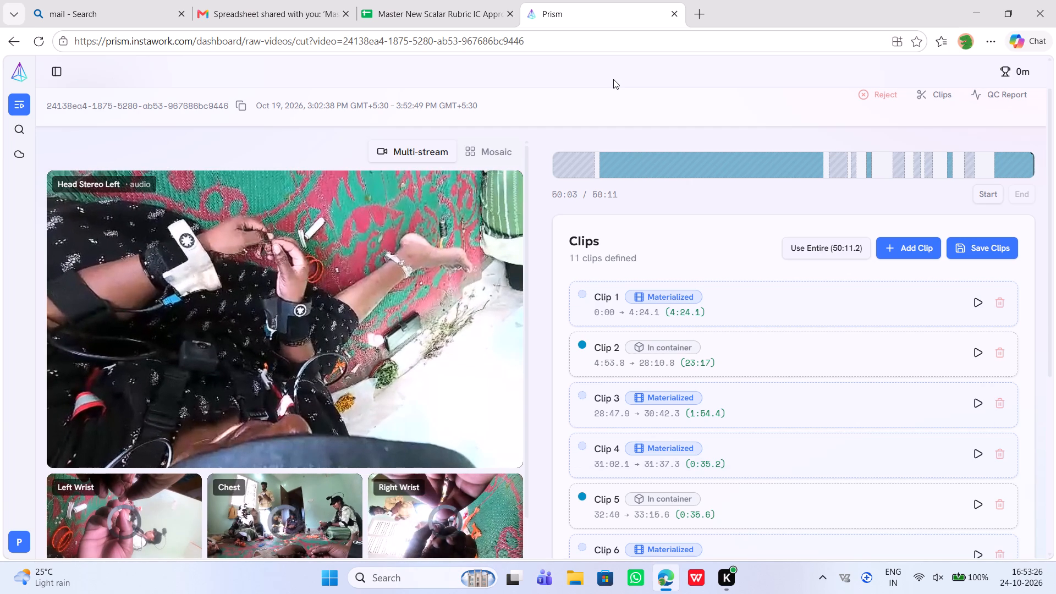
# Return to the 24 oct sheet and set the status of row 2487 in column Q to Reject.
pyautogui.click(477, 15)
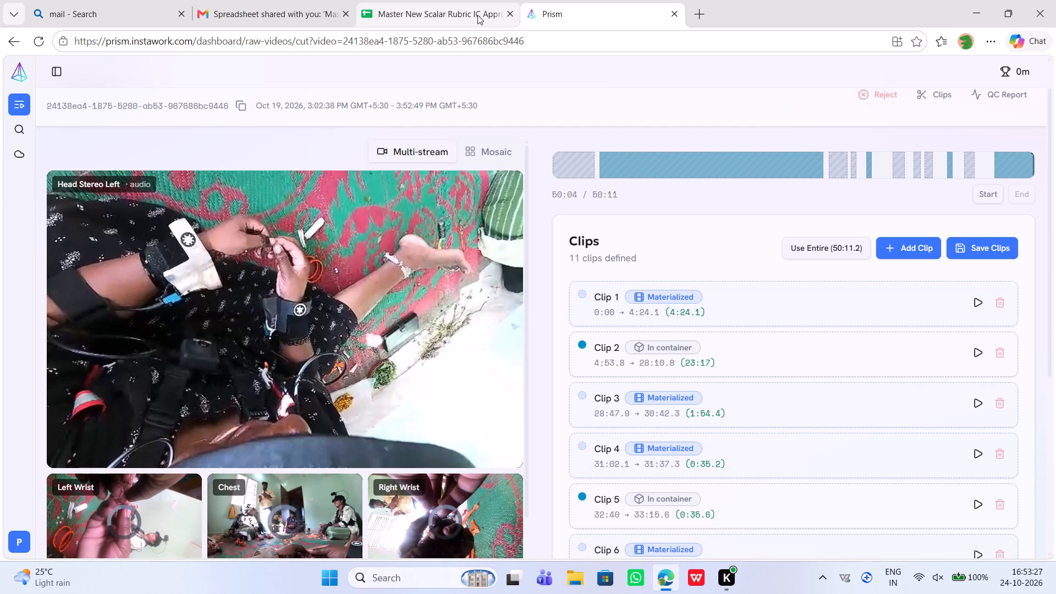
pyautogui.click(337, 240)
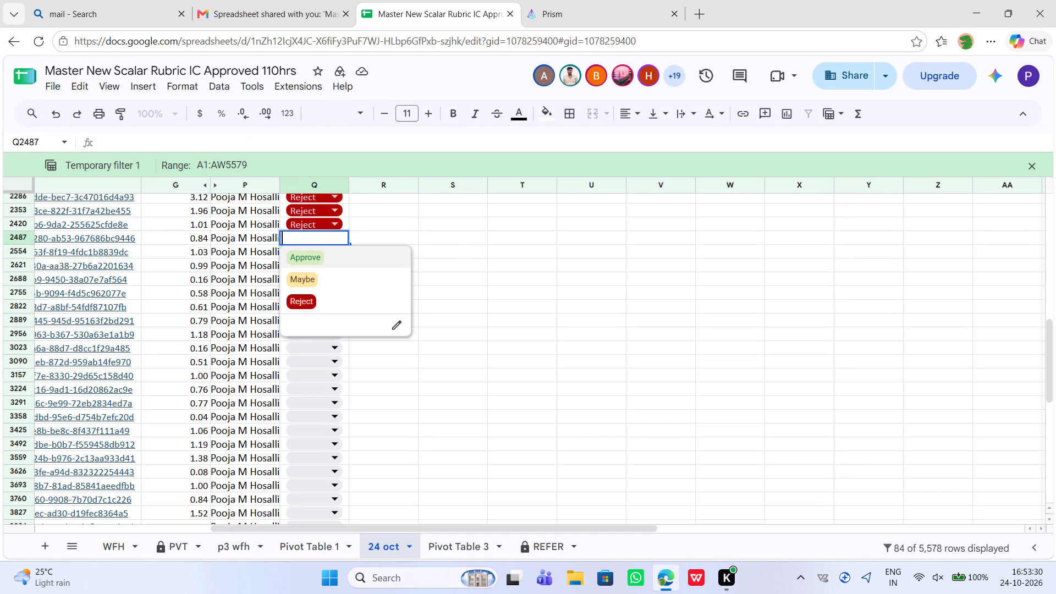
pyautogui.click(355, 299)
# For row 2487, set the issue in column AN to Small Object Manipulation and column AO to No.
pyautogui.hscroll(-6, 587, 312)
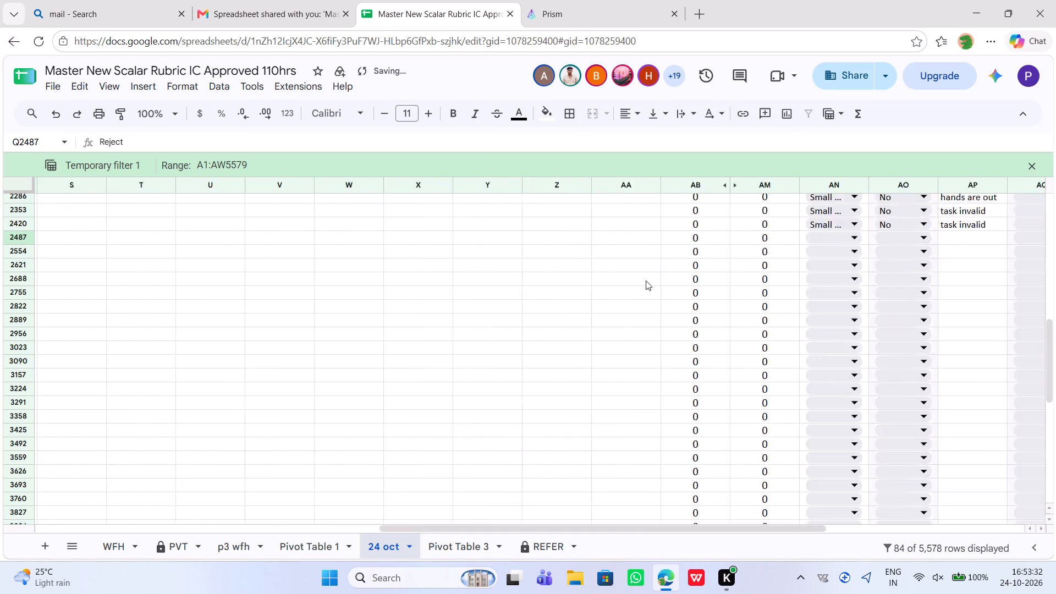
pyautogui.click(566, 243)
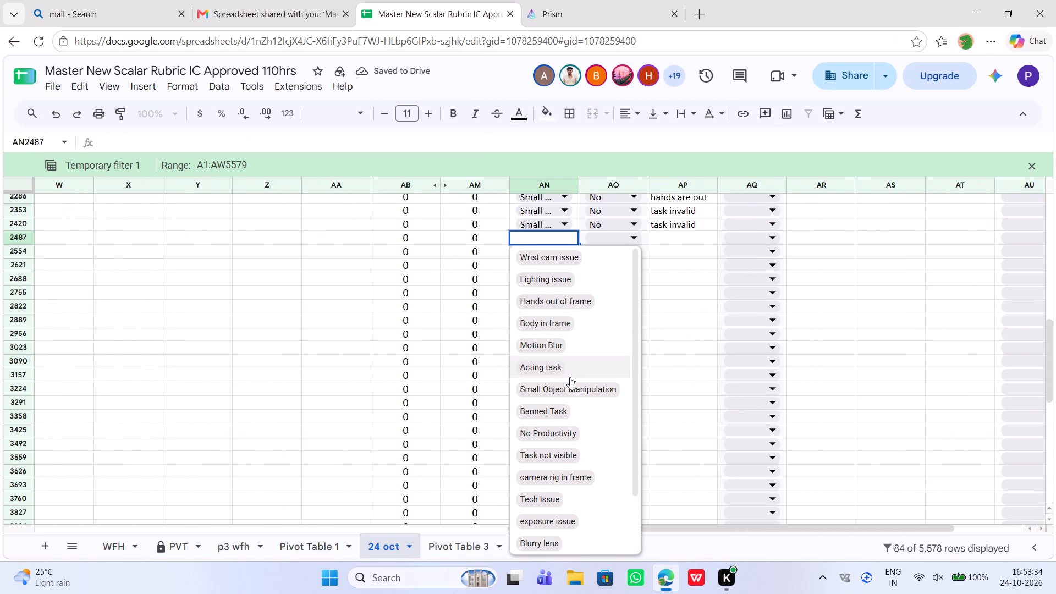
pyautogui.click(570, 381)
pyautogui.click(625, 241)
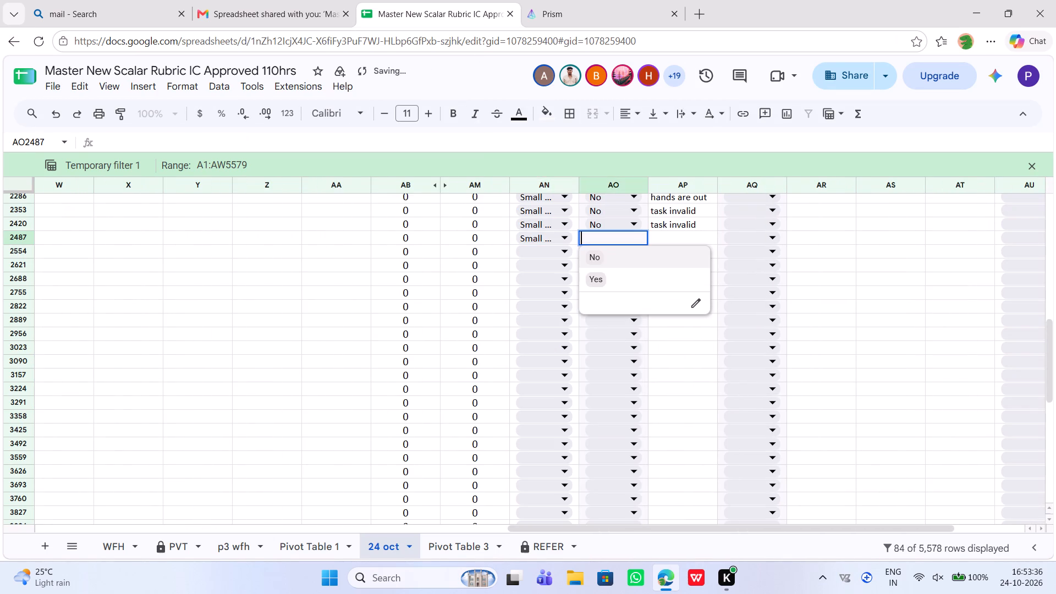
pyautogui.click(628, 254)
# Paste the copied remark "task invalid" into the column AP cell of row 2487.
pyautogui.click(664, 235)
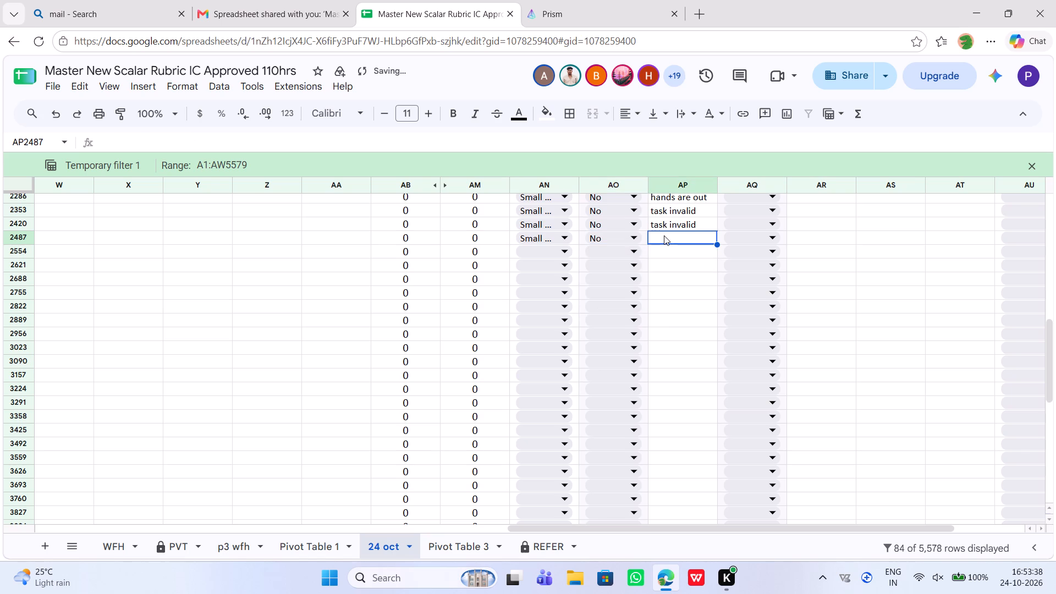
pyautogui.hotkey('ctrl', 'v')
# Close the browser tab of the reviewed Prism video and return to the 24 oct sheet.
pyautogui.hscroll(6, 664, 235)
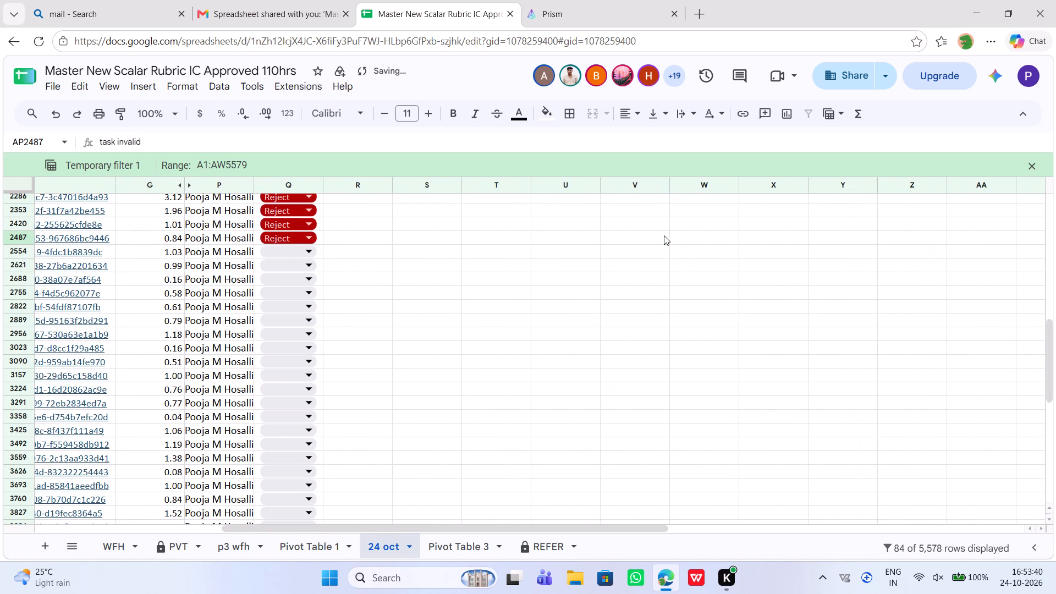
pyautogui.click(601, 23)
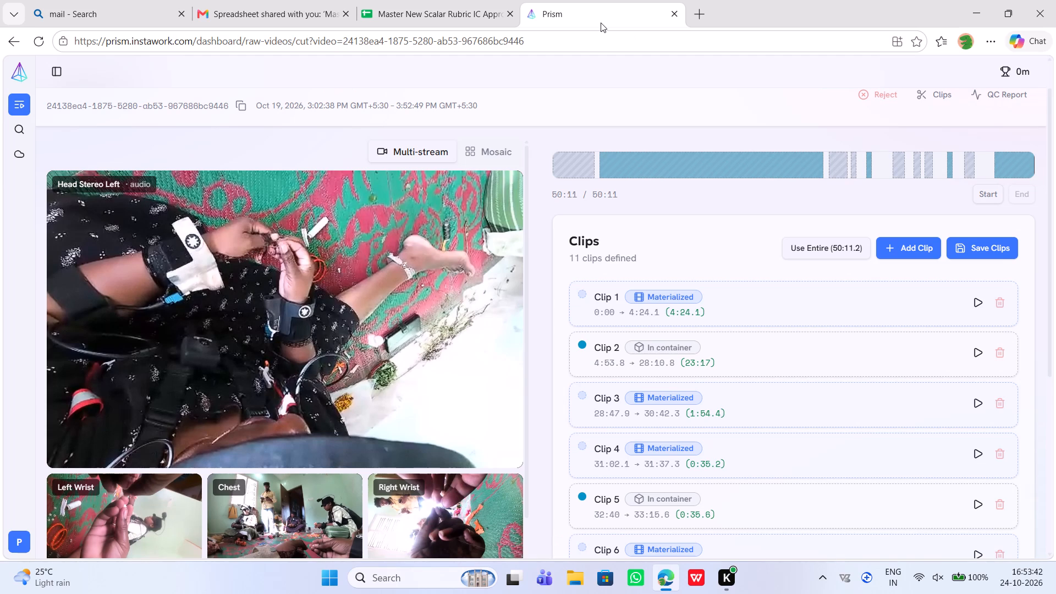
pyautogui.click(675, 10)
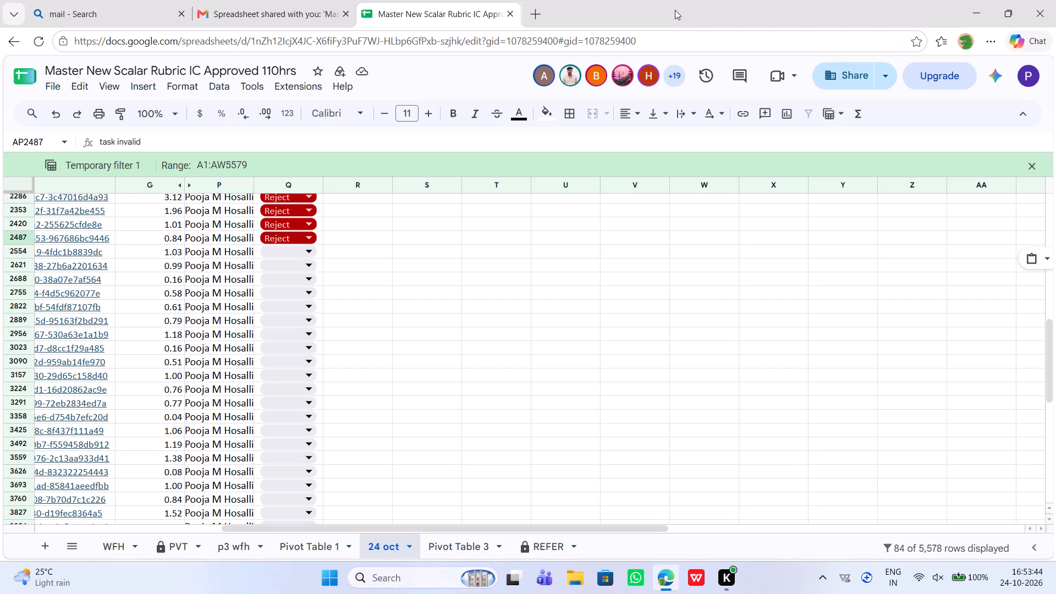
# Check the per-reviewer figures in the Pivot Table 3 sheet and return to the 24 oct sheet.
pyautogui.click(470, 551)
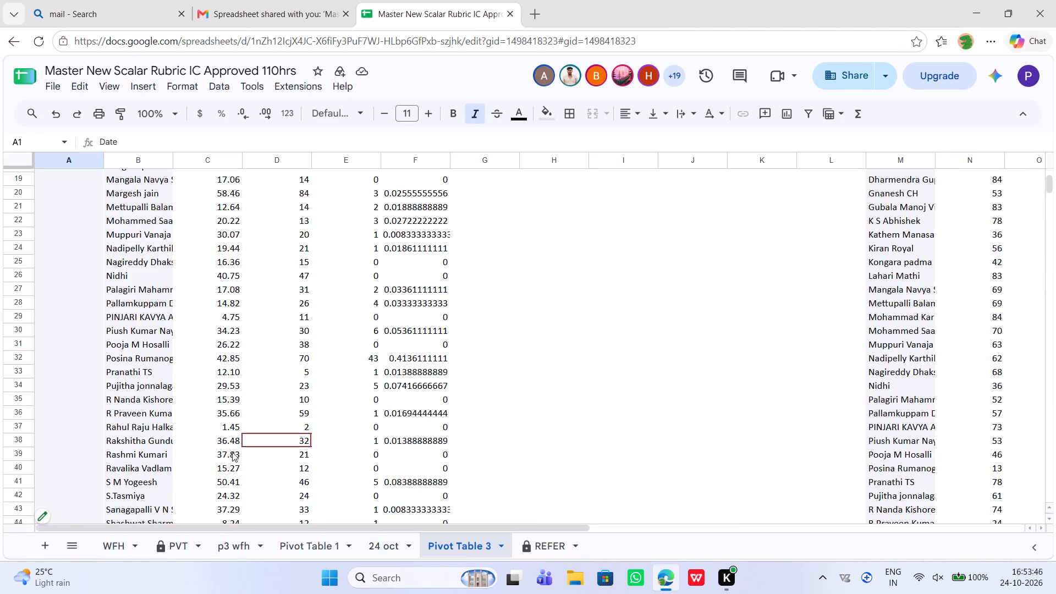
pyautogui.click(392, 540)
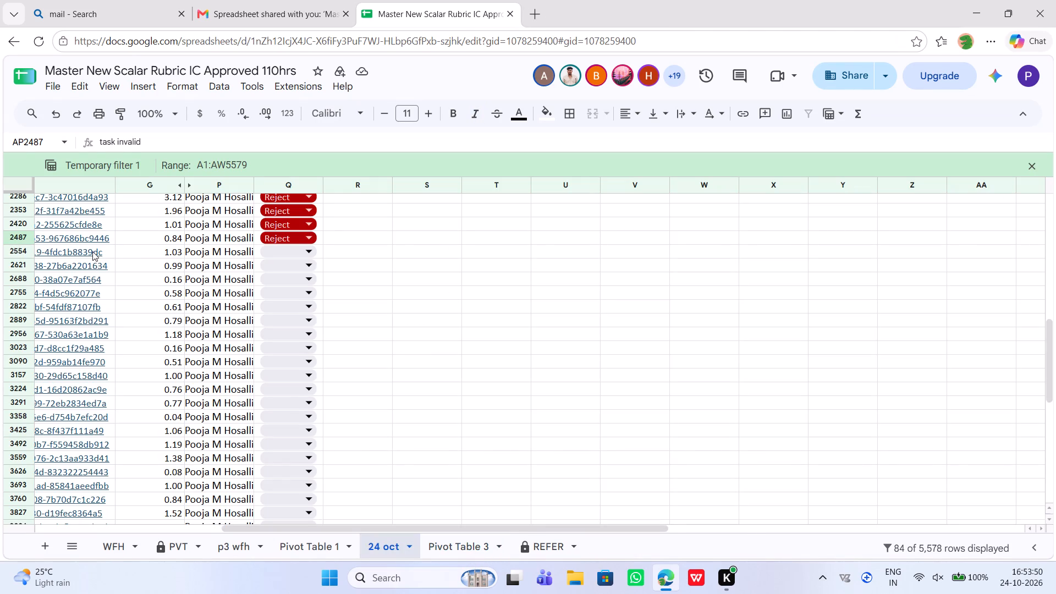
# Open the raw video link in row 2554, the next filtered row without a status.
pyautogui.click(92, 251)
pyautogui.click(112, 273)
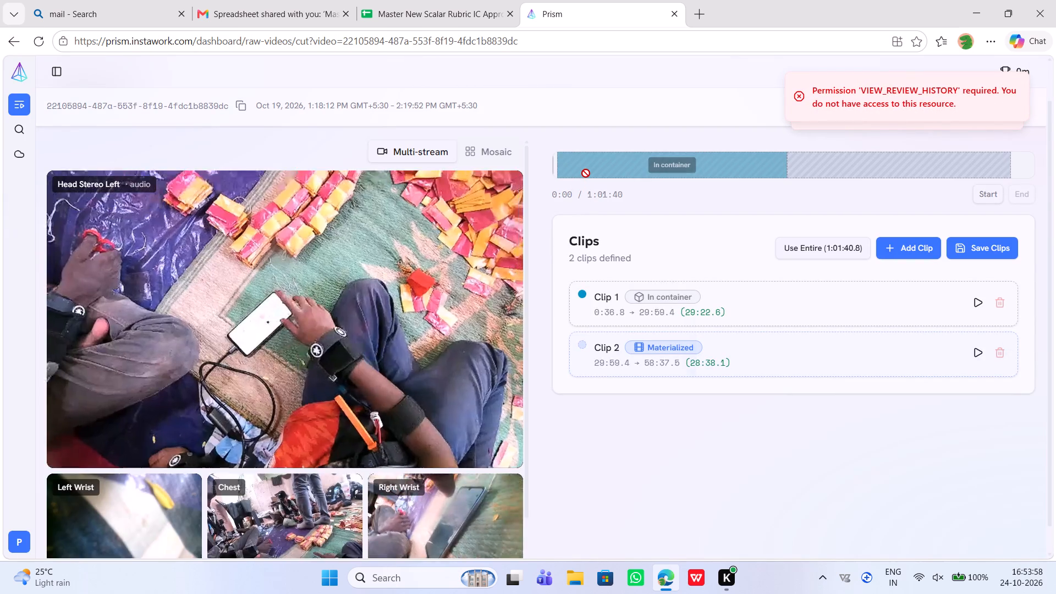
# Examine the row 2554 video at several points along its timeline, from the early part to the end, across the camera streams.
pyautogui.click(601, 172)
pyautogui.click(748, 178)
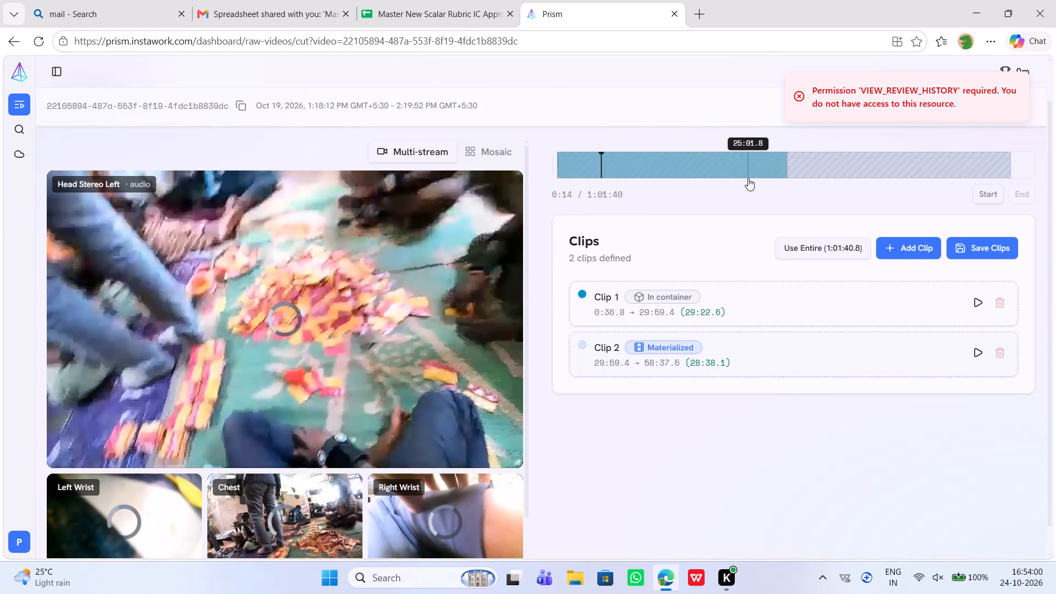
pyautogui.click(908, 158)
pyautogui.click(997, 167)
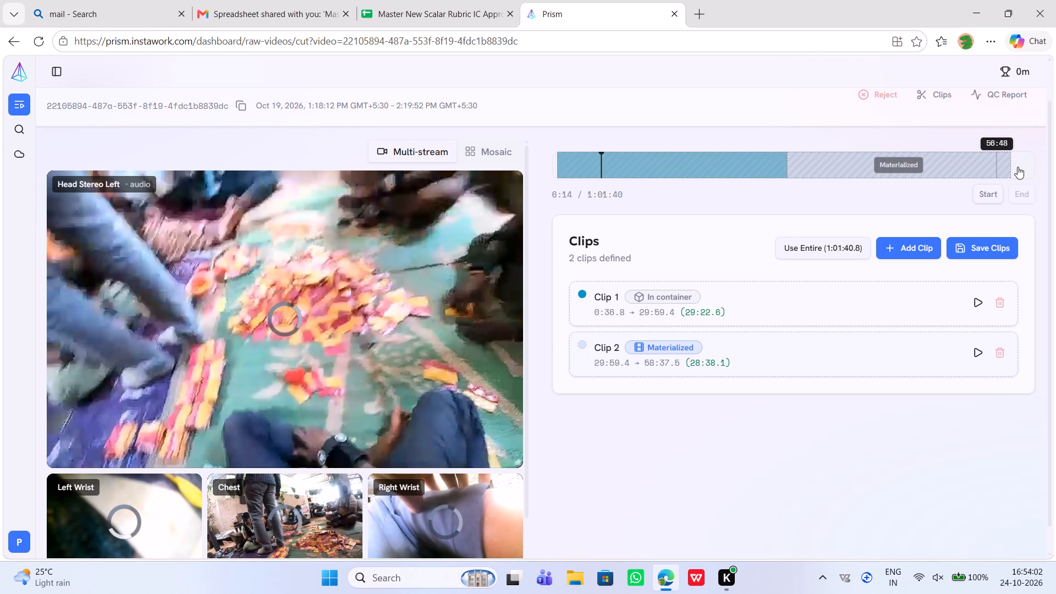
pyautogui.click(1033, 169)
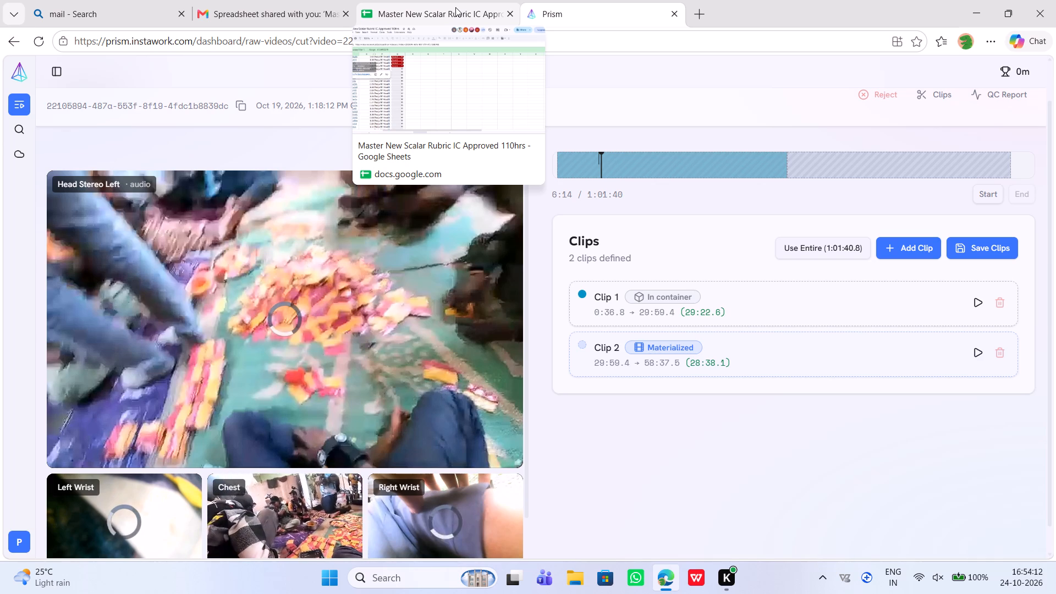
pyautogui.click(613, 87)
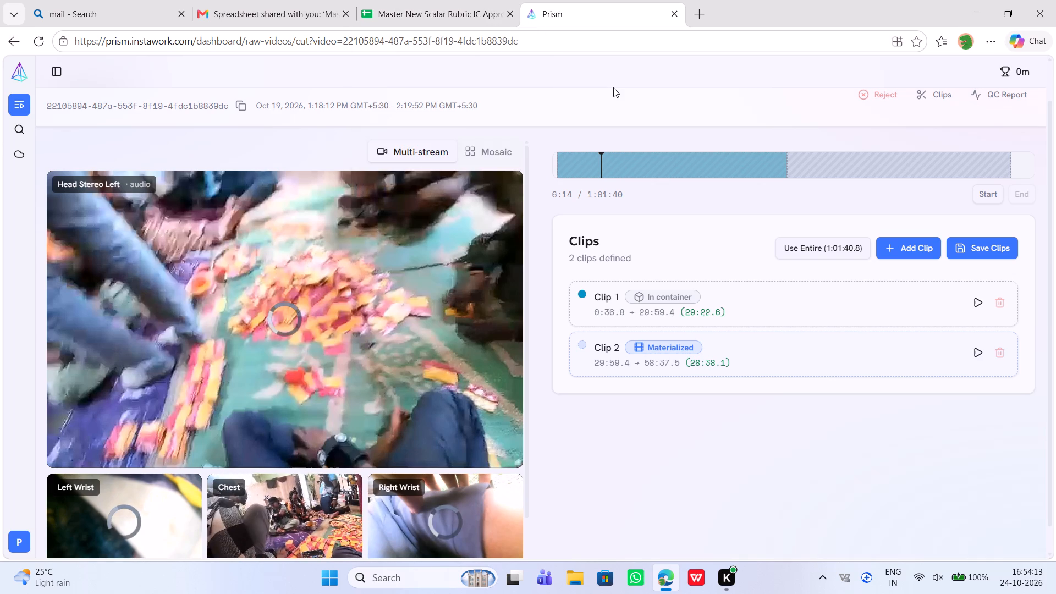
pyautogui.click(707, 90)
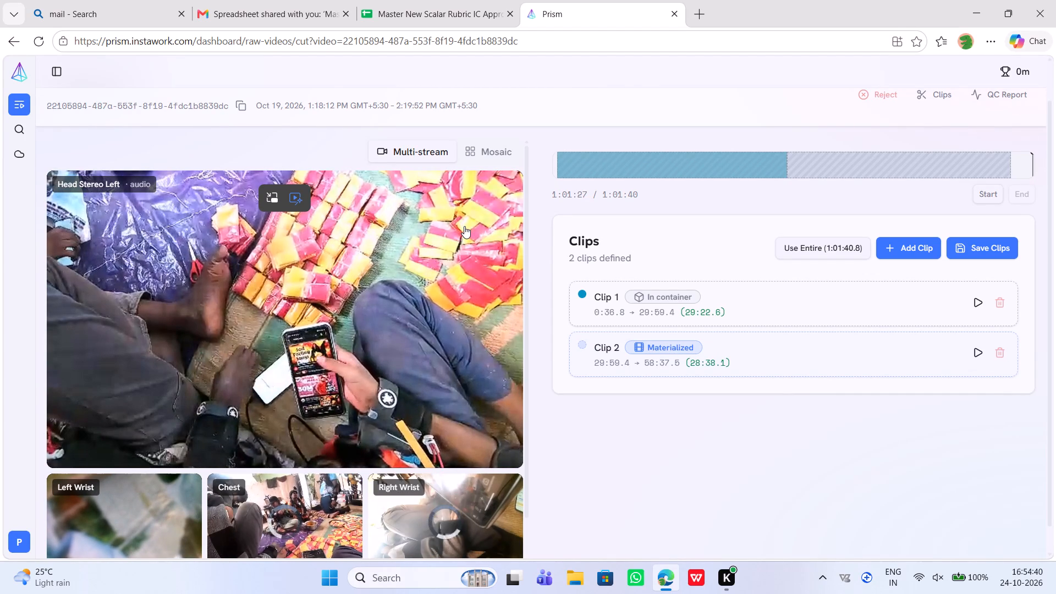
pyautogui.scroll(-1, 464, 226)
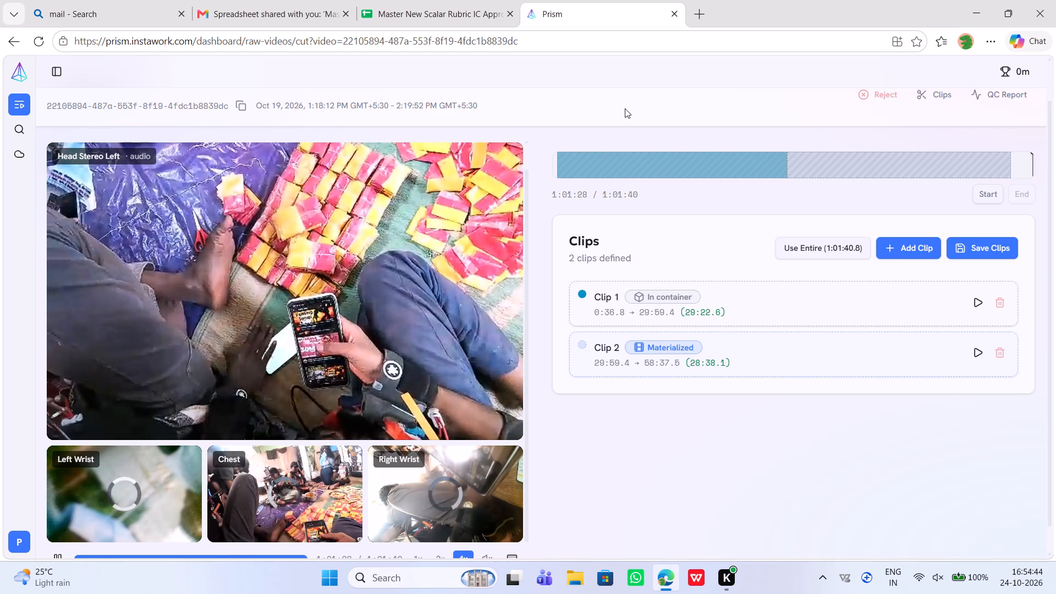
pyautogui.click(625, 108)
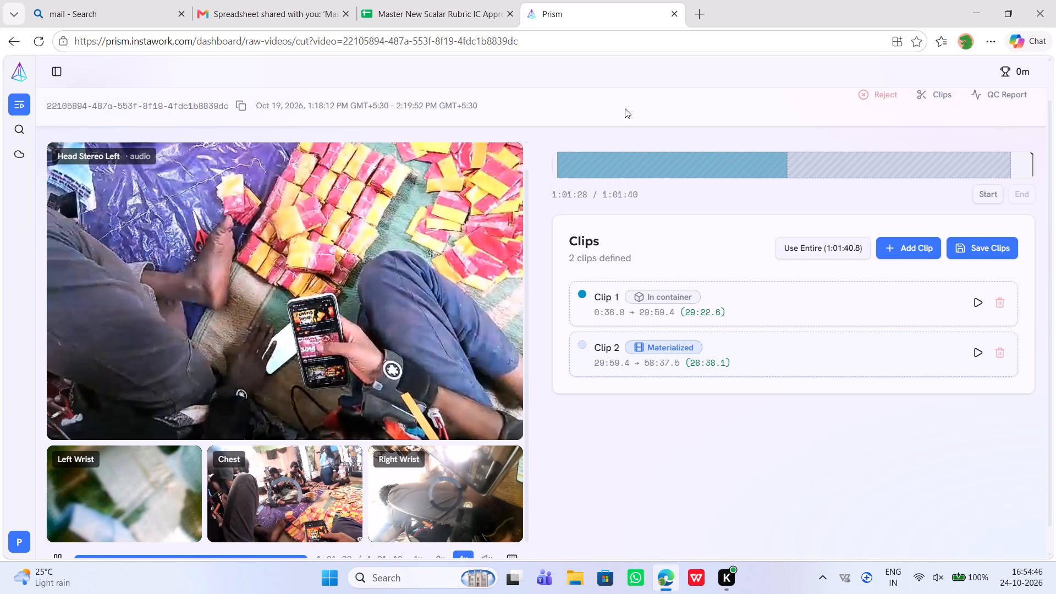
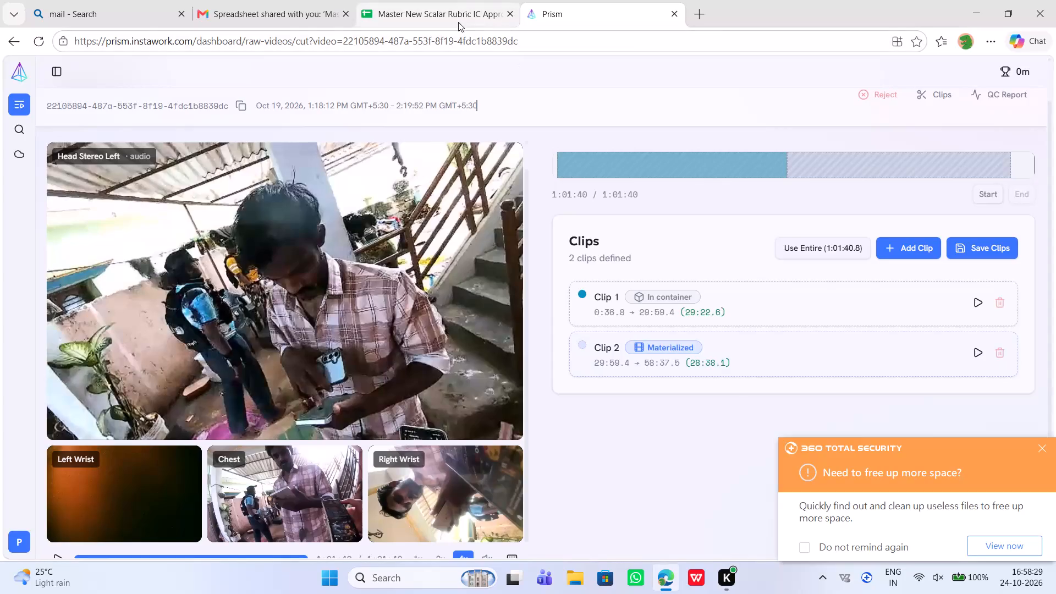
# Return to the 24 oct sheet and set the status of row 2554 to Reject.
pyautogui.click(458, 22)
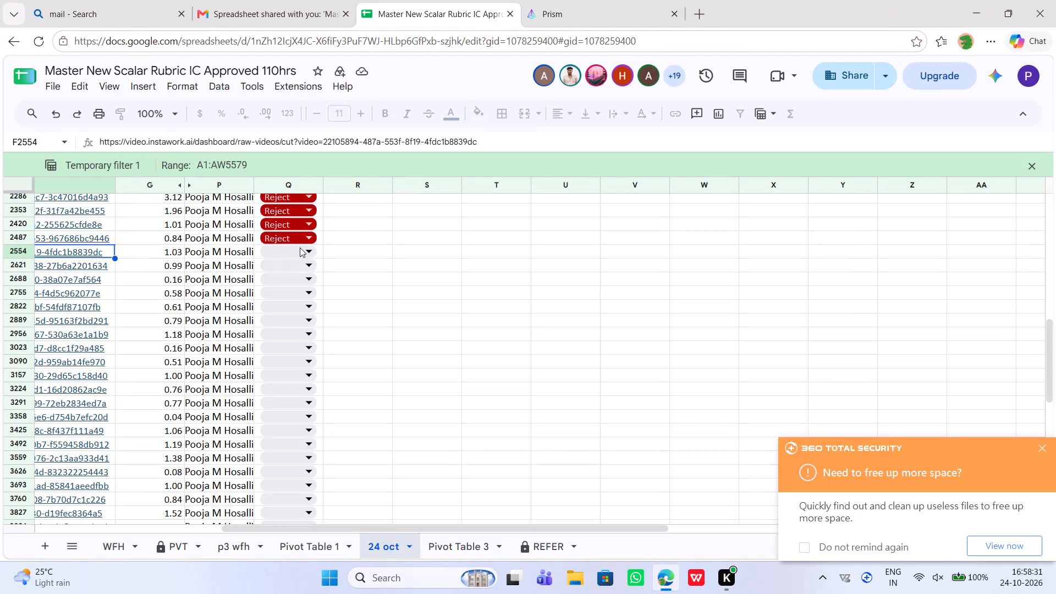
pyautogui.click(300, 248)
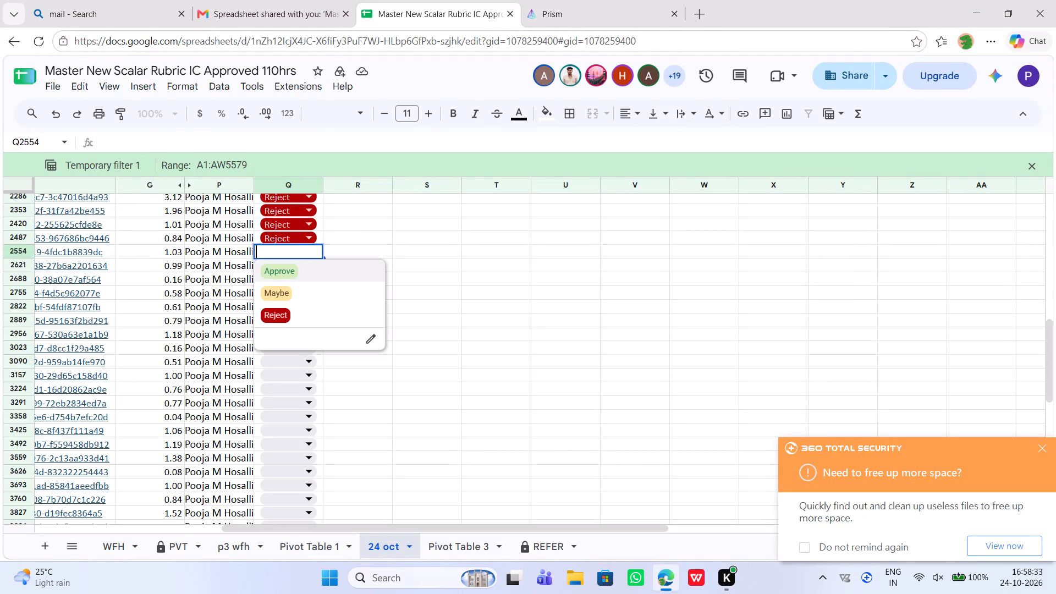
pyautogui.click(321, 311)
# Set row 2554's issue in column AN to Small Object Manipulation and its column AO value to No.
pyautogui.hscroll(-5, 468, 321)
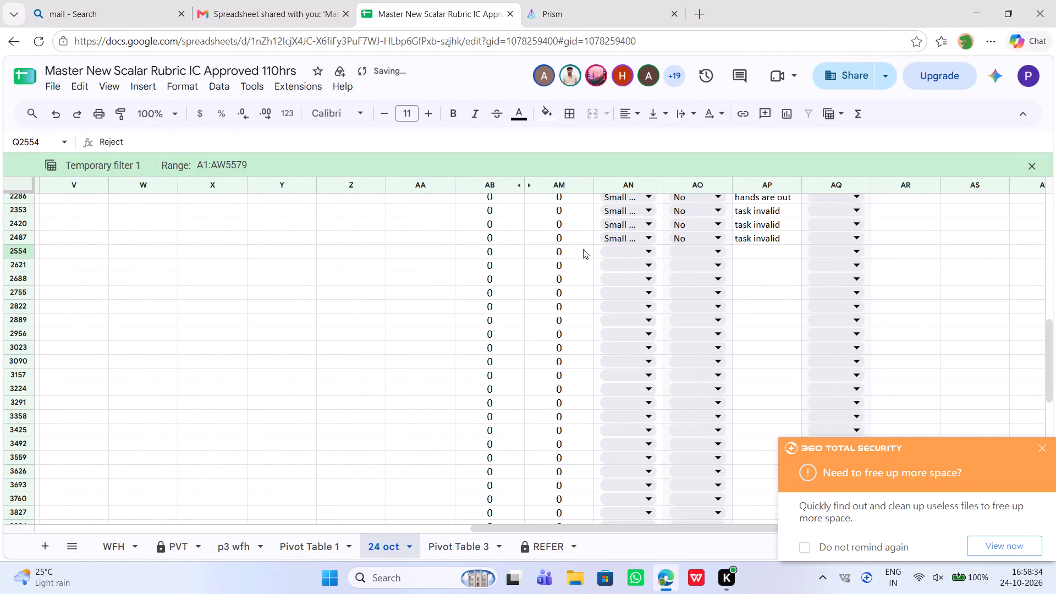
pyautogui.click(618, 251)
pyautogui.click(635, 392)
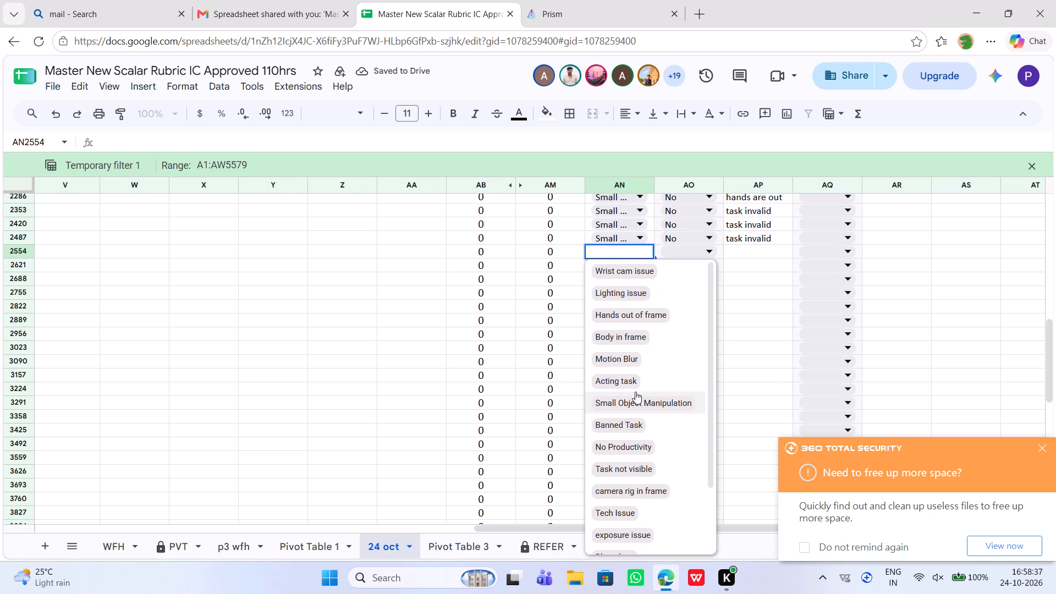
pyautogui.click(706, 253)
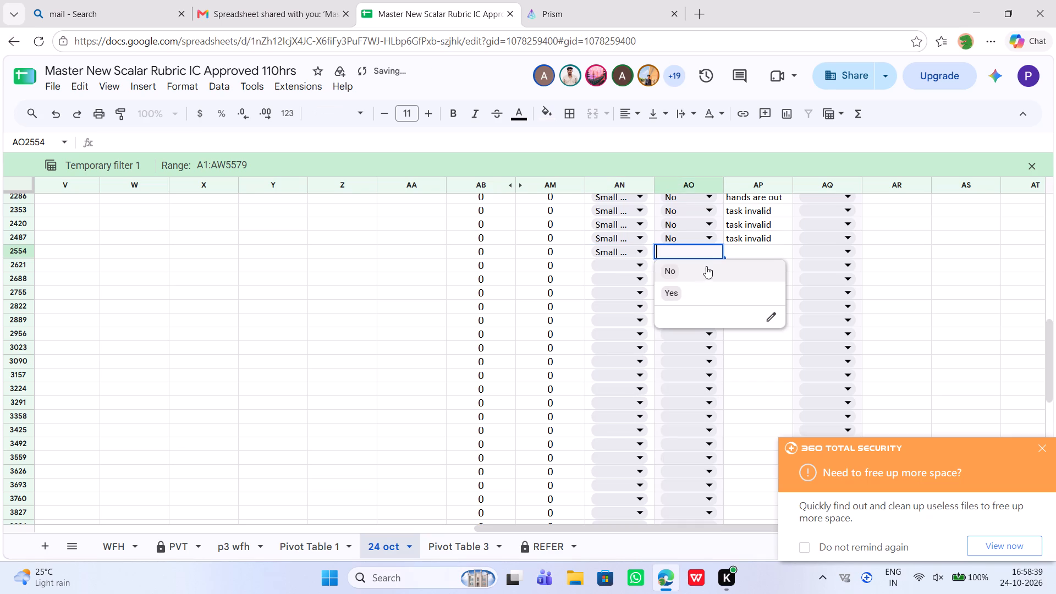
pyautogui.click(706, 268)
# Change row 2554's column AO value to Yes and its column AN issue to pii=a,b,c.
pyautogui.moveTo(705, 253); pyautogui.dragTo(710, 292)
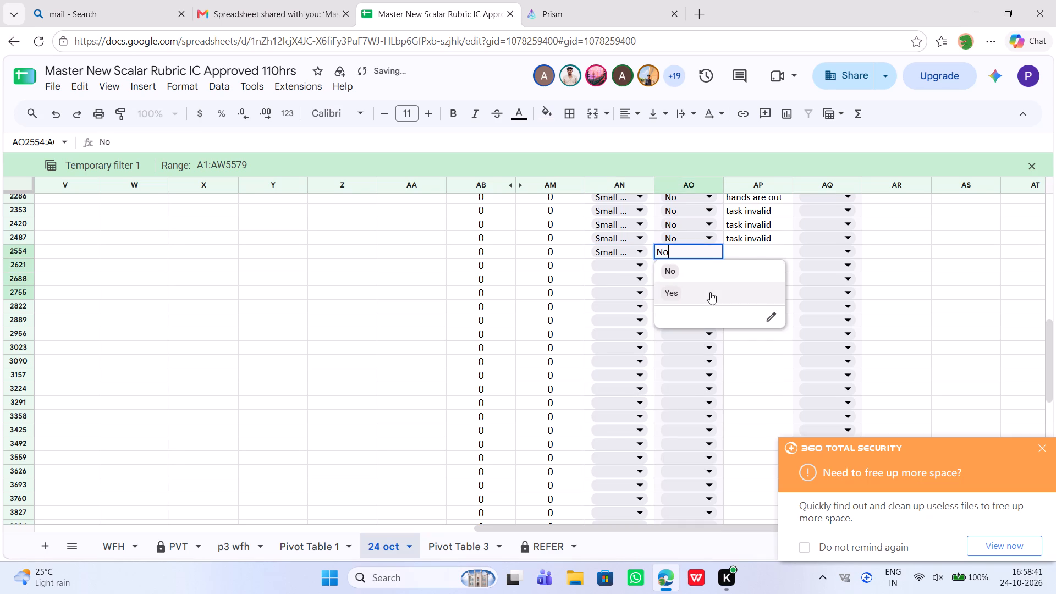
pyautogui.moveTo(710, 292); pyautogui.dragTo(710, 293)
pyautogui.click(710, 293)
pyautogui.moveTo(642, 252); pyautogui.dragTo(645, 428)
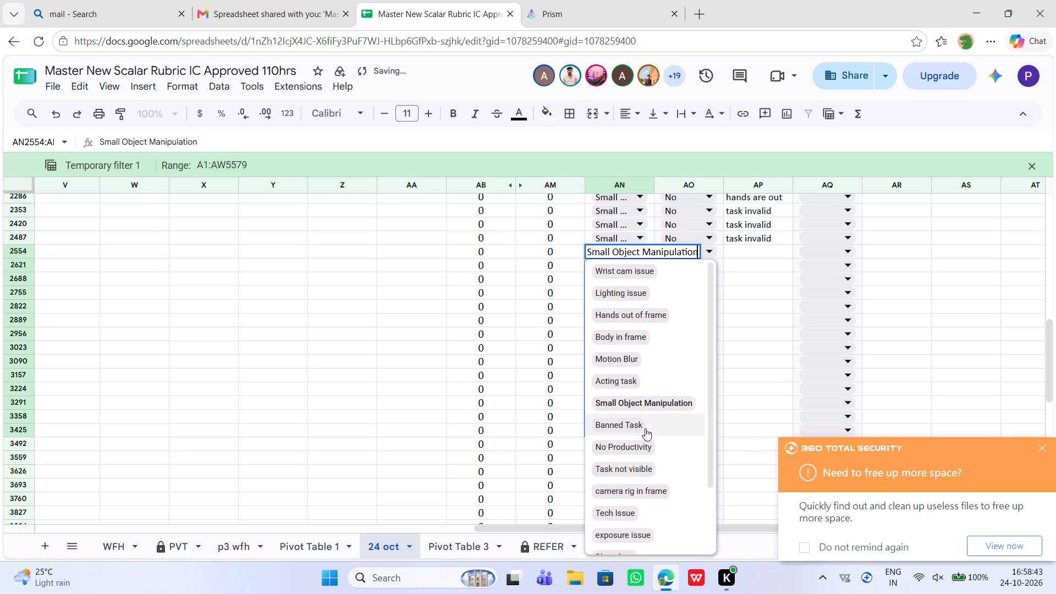
pyautogui.scroll(-4, 645, 428)
pyautogui.click(648, 496)
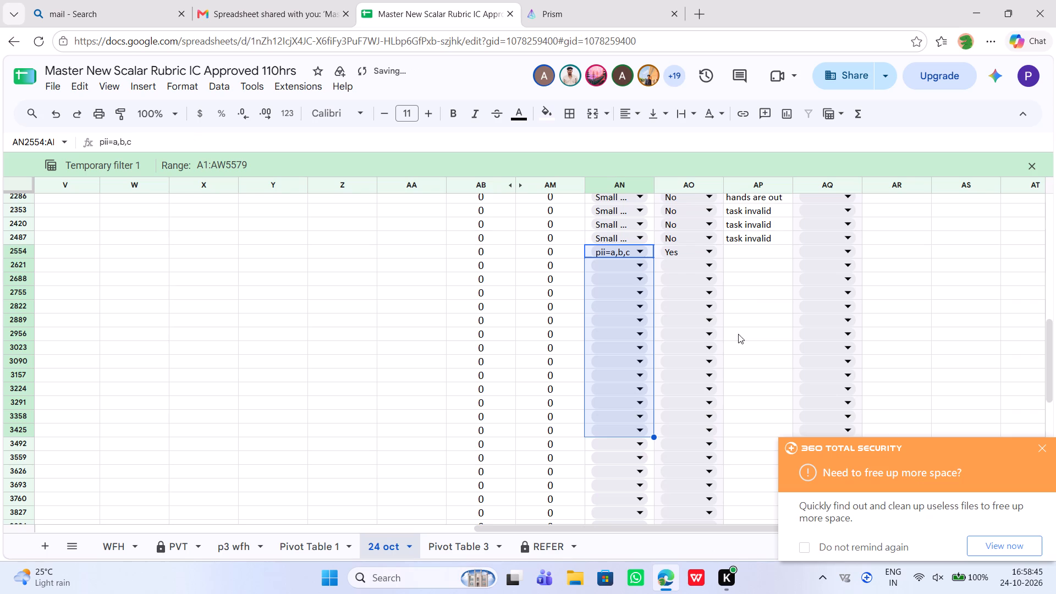
# Enter the remark "small object manipulation" in column AP of row 2554.
pyautogui.click(740, 252)
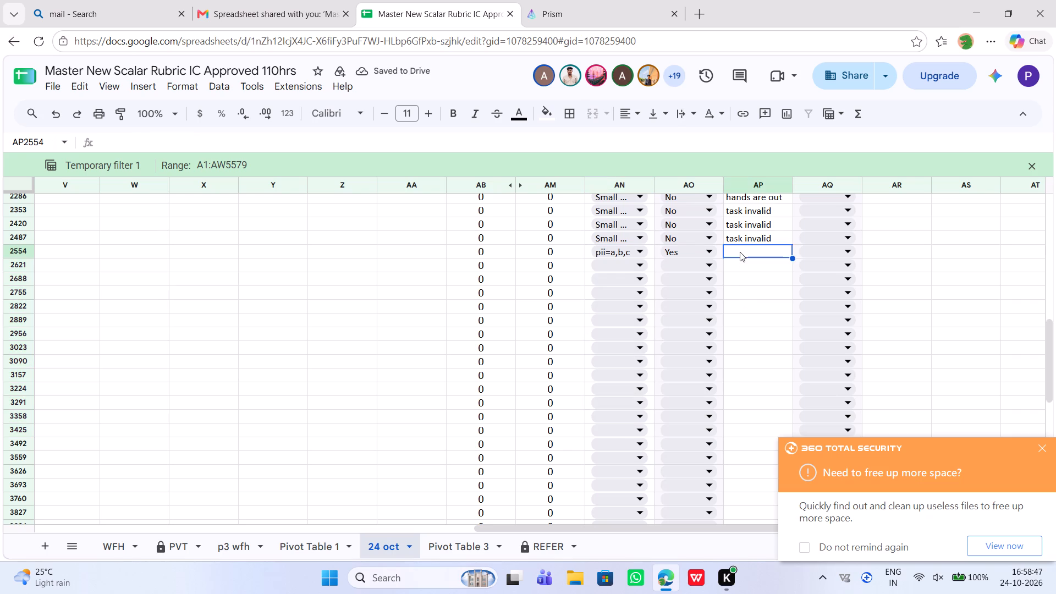
pyautogui.write('small object manio')
pyautogui.press('BackSpace')
pyautogui.press('p')
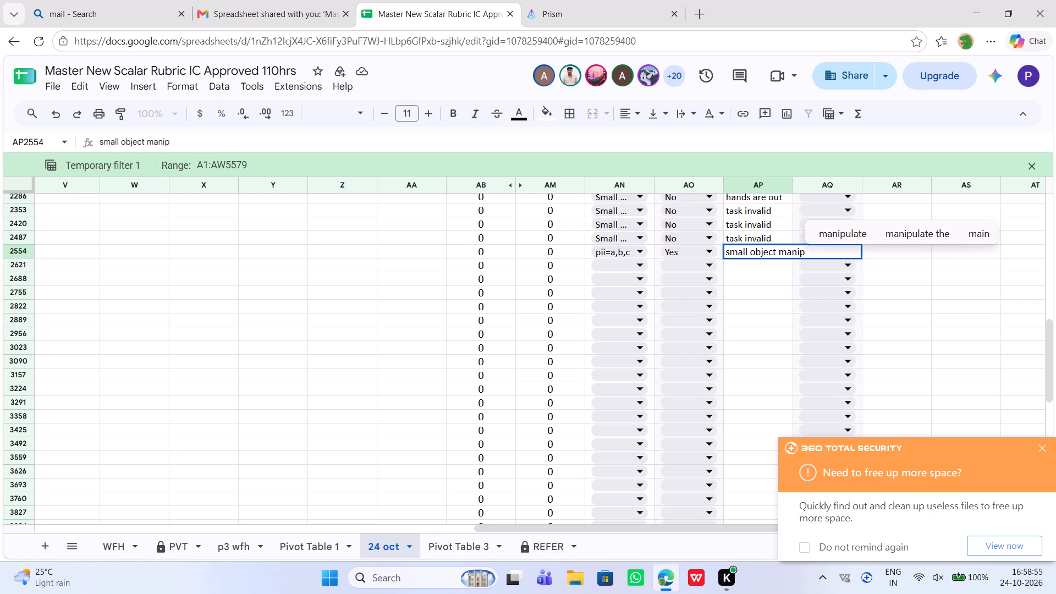
pyautogui.press('u')
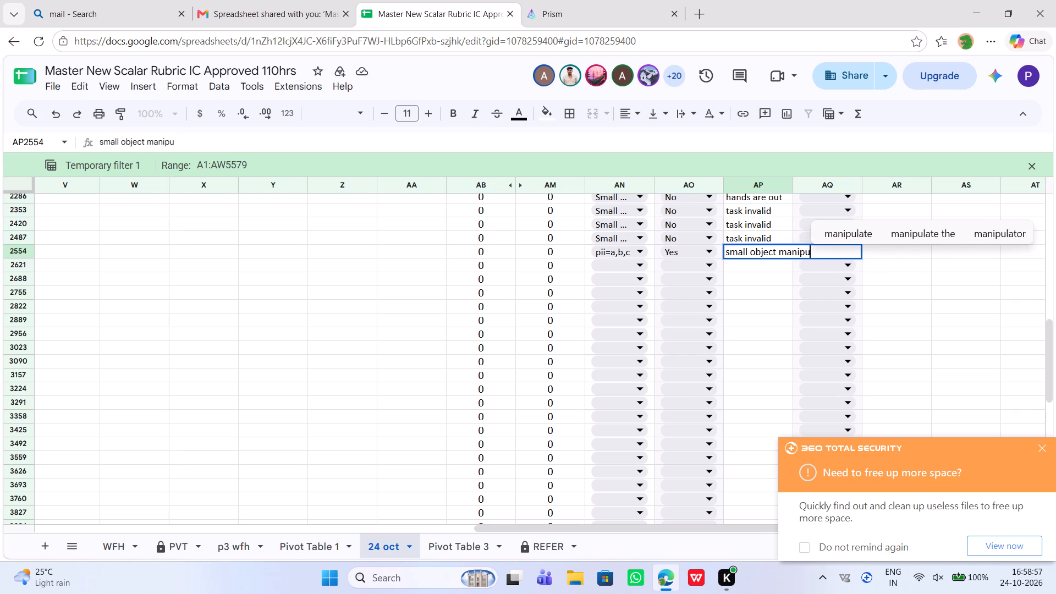
pyautogui.write('lation')
pyautogui.click(304, 313)
# Check the reviewer's figures in row 31 of the Pivot Table 3 sheet.
pyautogui.hscroll(2, 304, 313)
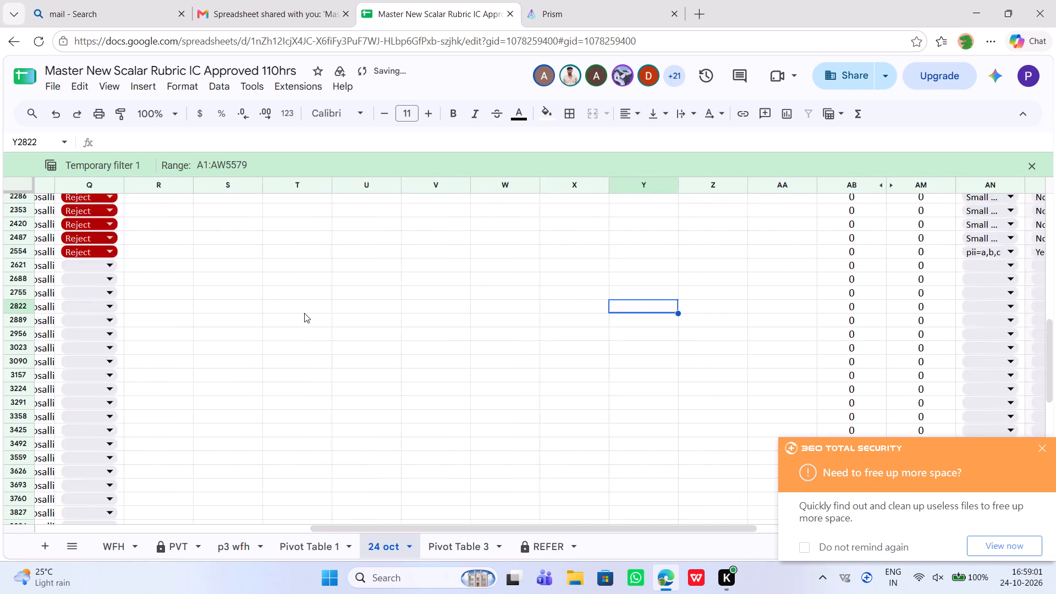
pyautogui.hscroll(2, 304, 313)
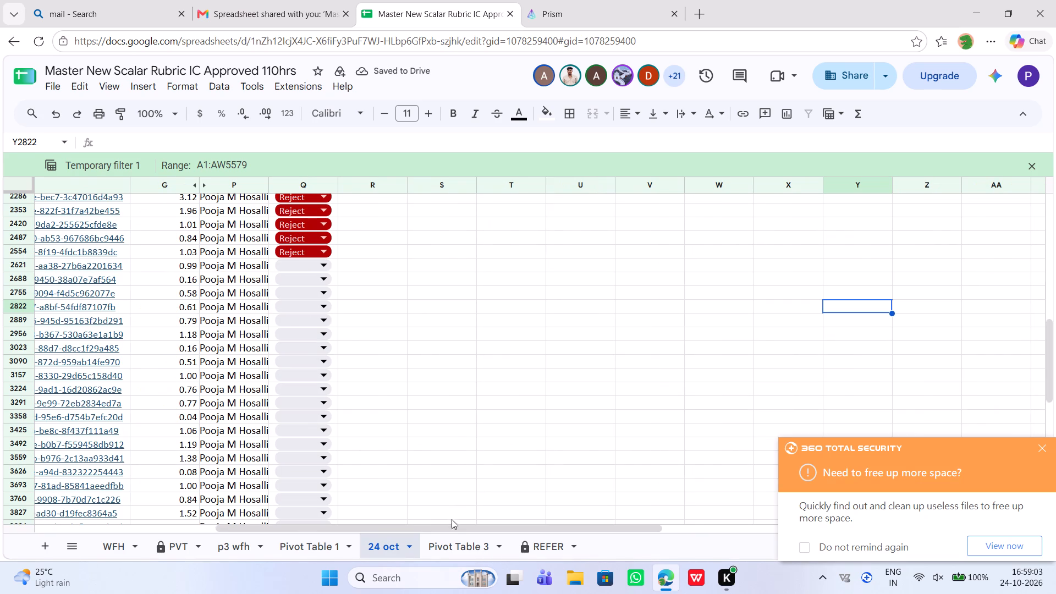
pyautogui.click(454, 540)
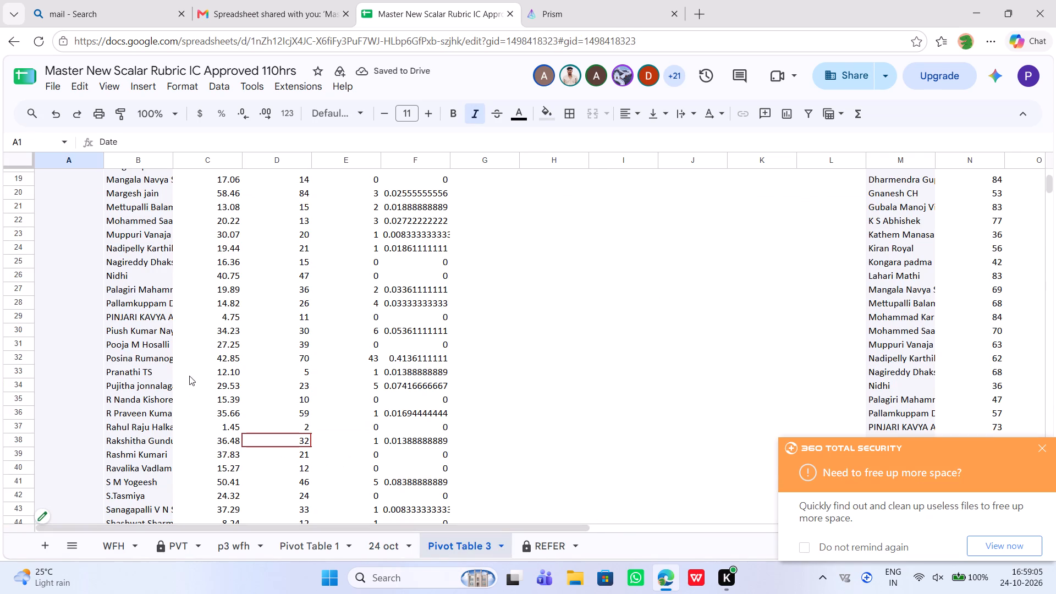
pyautogui.click(215, 337)
pyautogui.click(227, 350)
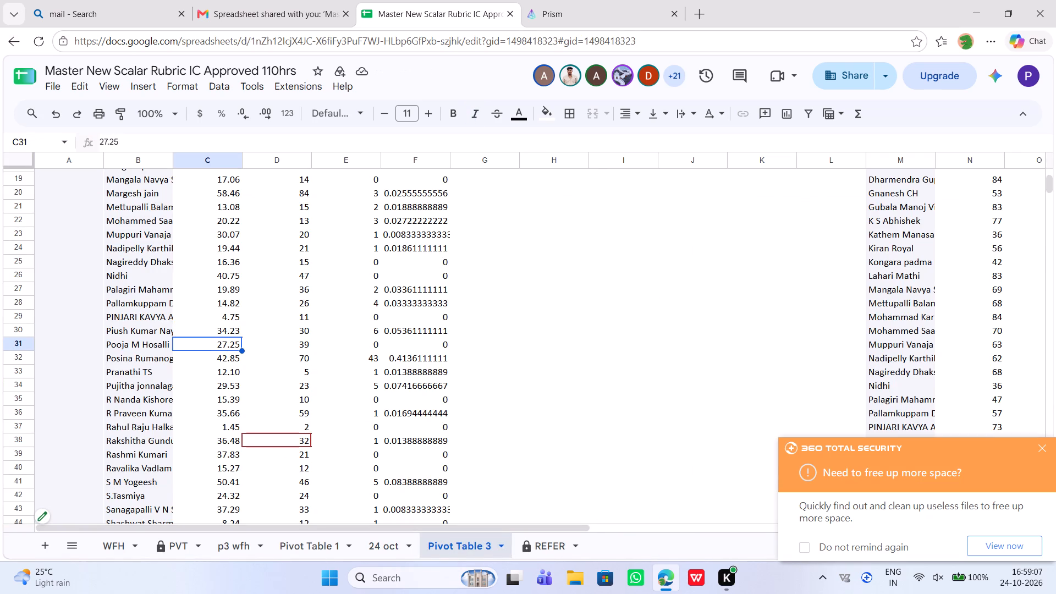
# Close the browser tab of the reviewed Prism video.
pyautogui.click(670, 12)
pyautogui.click(458, 5)
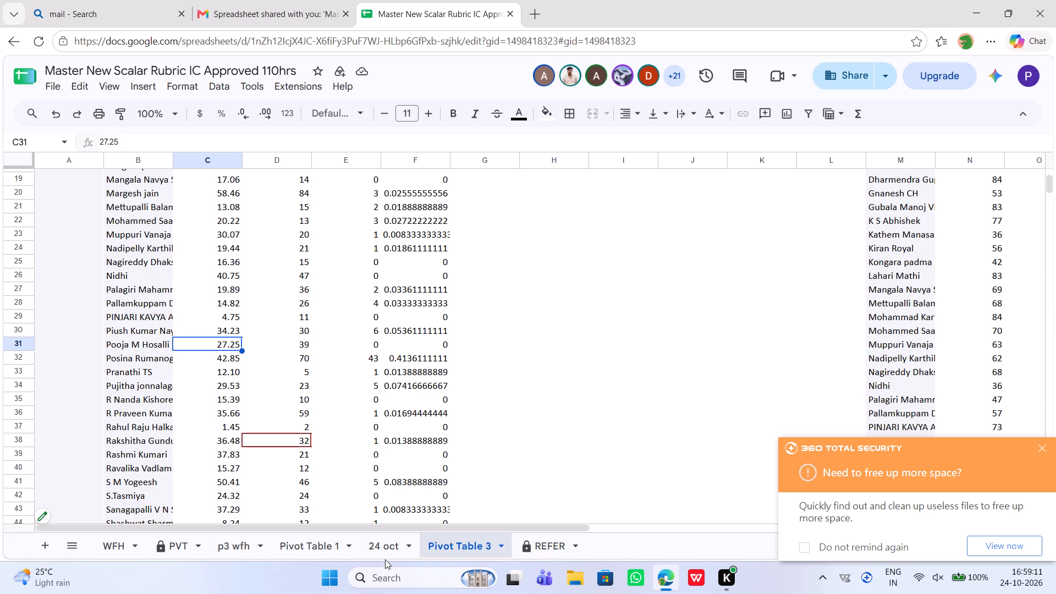
# Open the raw video link in row 2621 of the 24 oct sheet, the next filtered row without a status.
pyautogui.click(387, 552)
pyautogui.moveTo(117, 265); pyautogui.dragTo(124, 294)
pyautogui.click(120, 262)
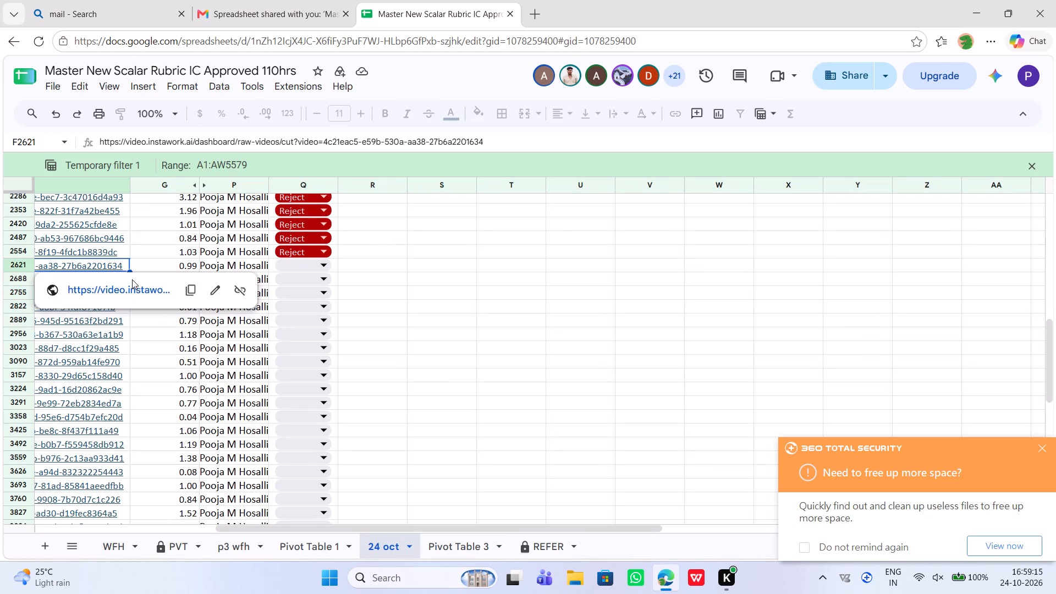
pyautogui.click(132, 280)
pyautogui.click(141, 289)
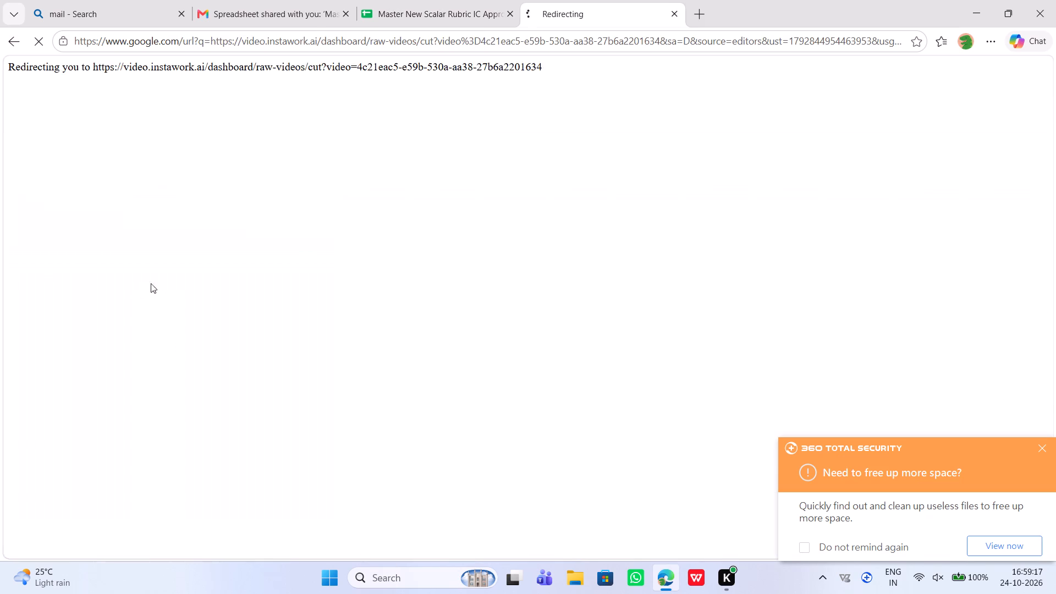
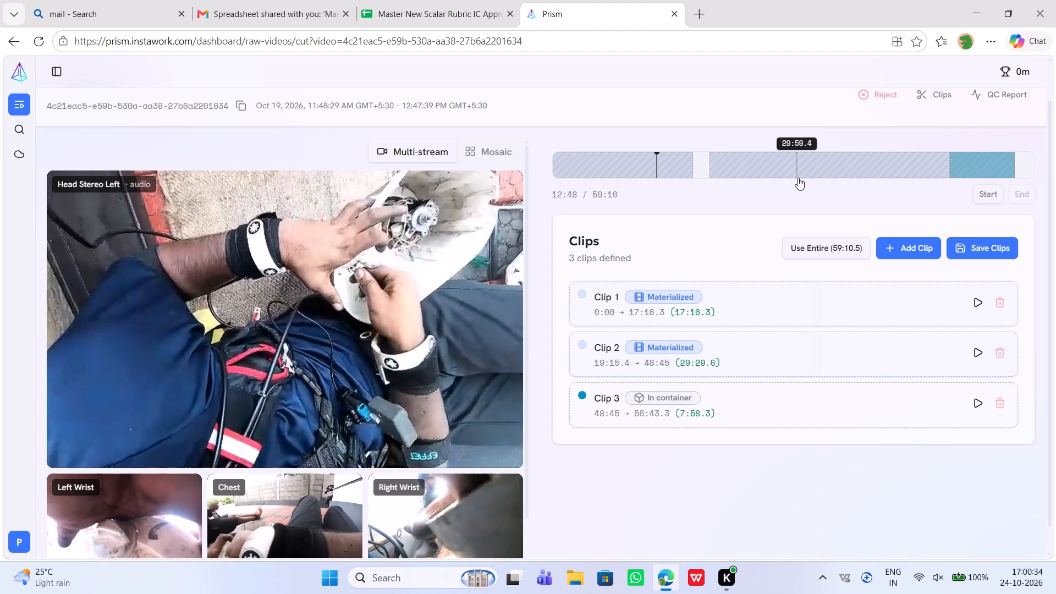
# Examine the middle, last clip and final minute of the row 2621 raw video across its camera views.
pyautogui.click(799, 177)
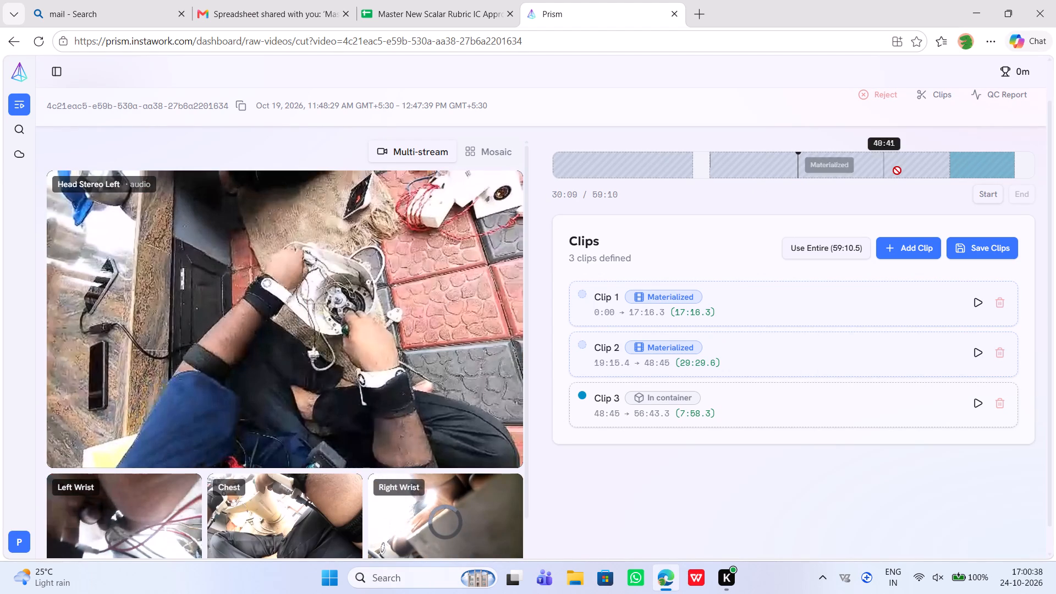
pyautogui.click(897, 170)
pyautogui.click(1008, 172)
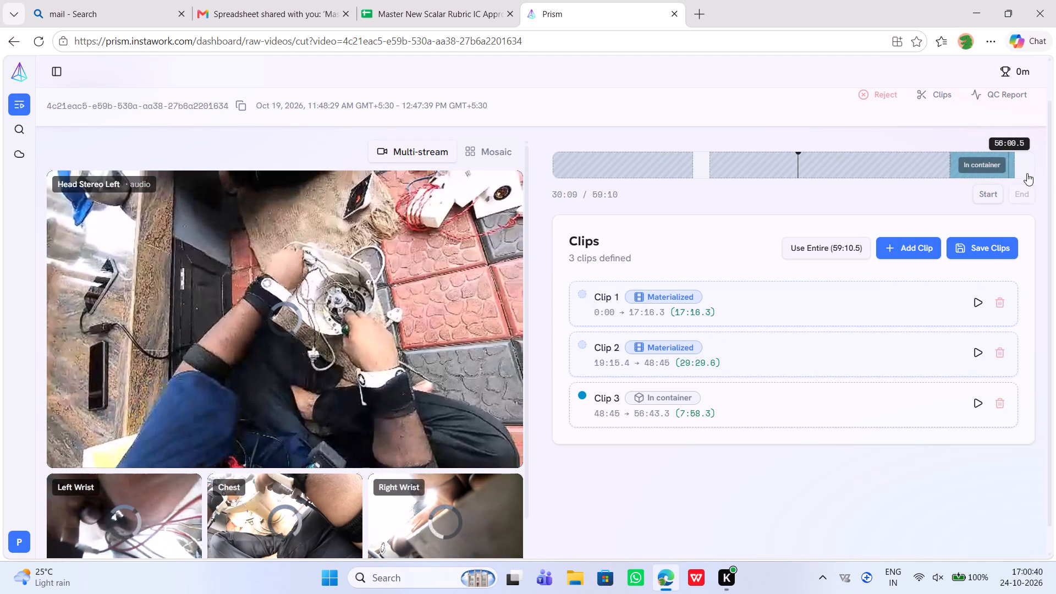
pyautogui.click(1028, 173)
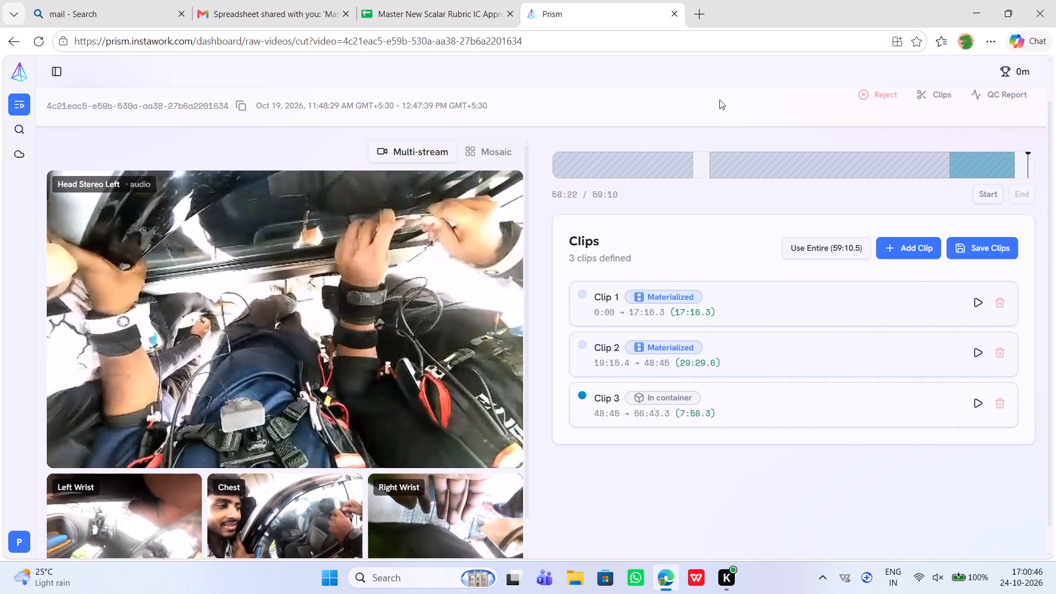
pyautogui.scroll(-1, 448, 212)
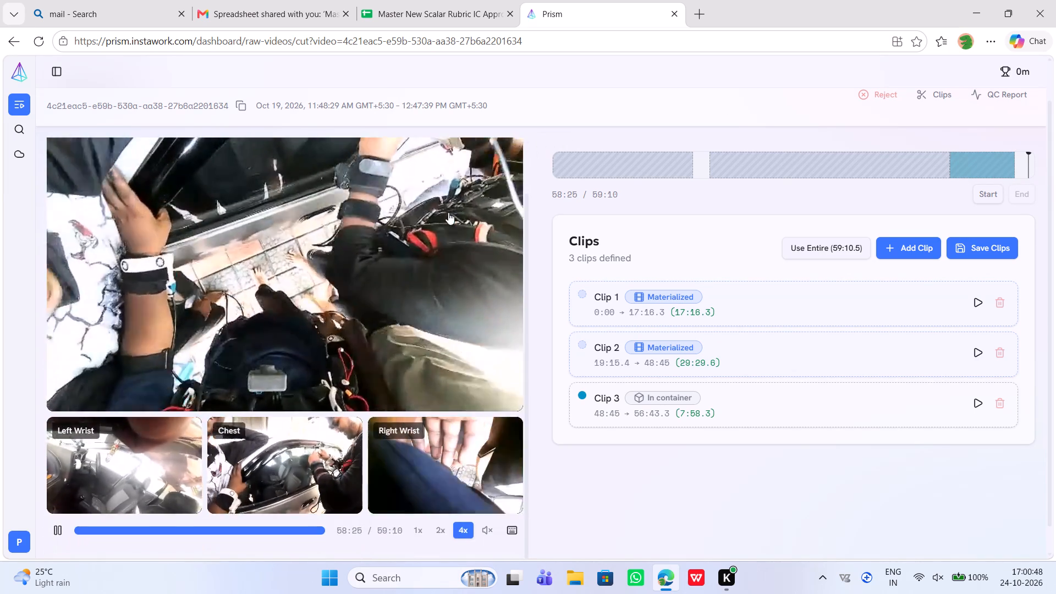
pyautogui.scroll(-1, 448, 212)
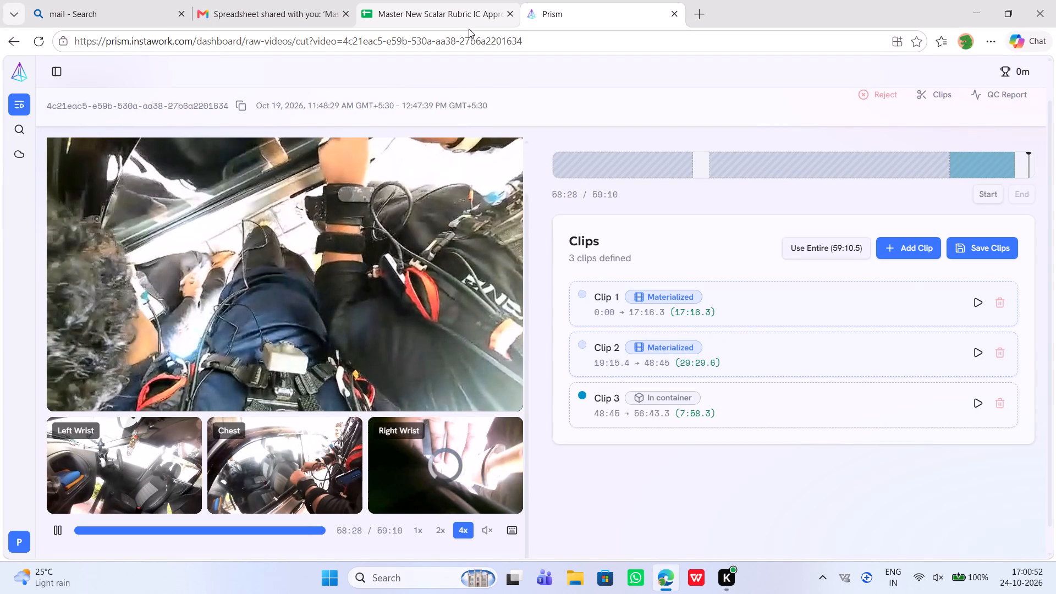
pyautogui.click(1033, 169)
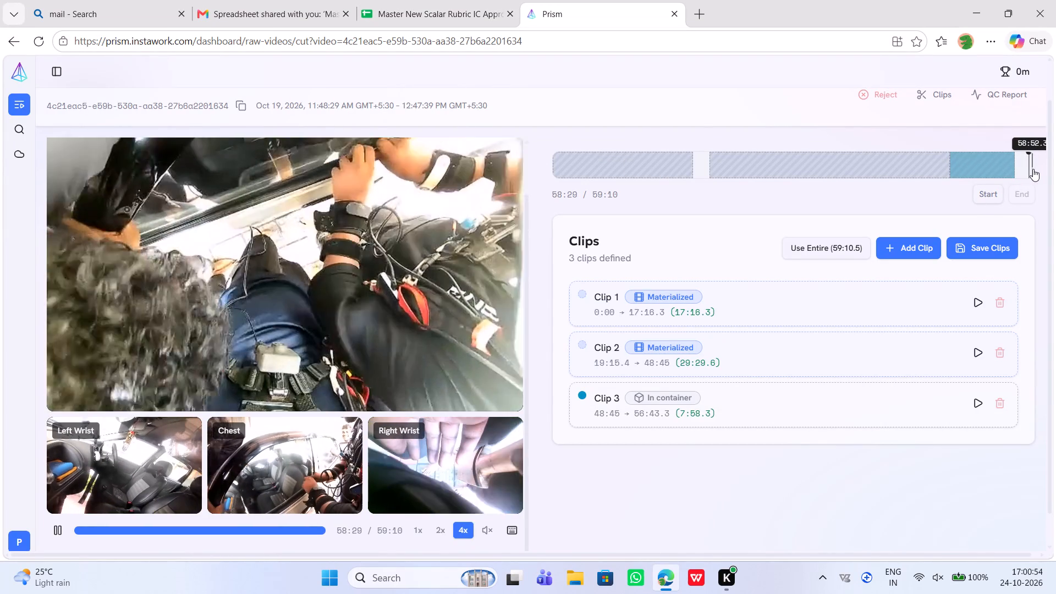
pyautogui.click(672, 91)
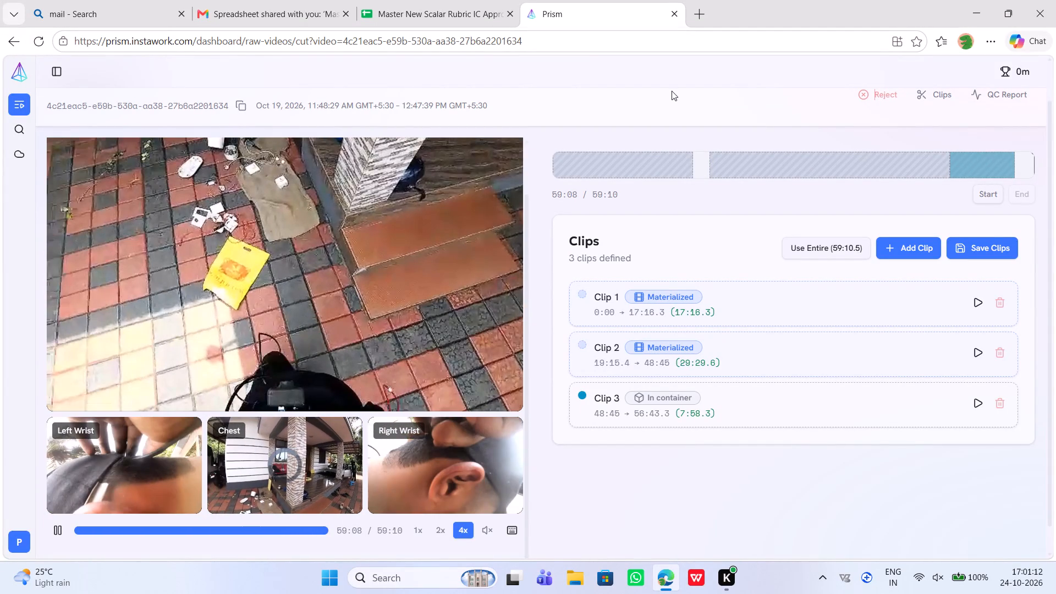
pyautogui.click(672, 91)
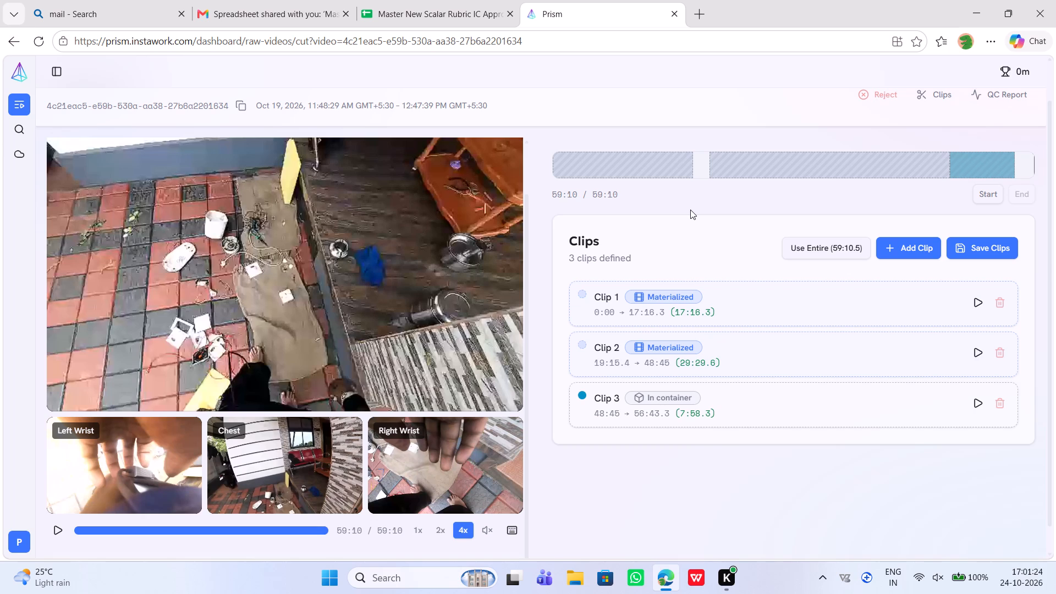
# Fill in the review of row 2621 in the 24 oct sheet: status Reject, issue Hands out of frame, No in column AO, remark "task invalid".
pyautogui.click(428, 24)
pyautogui.click(326, 260)
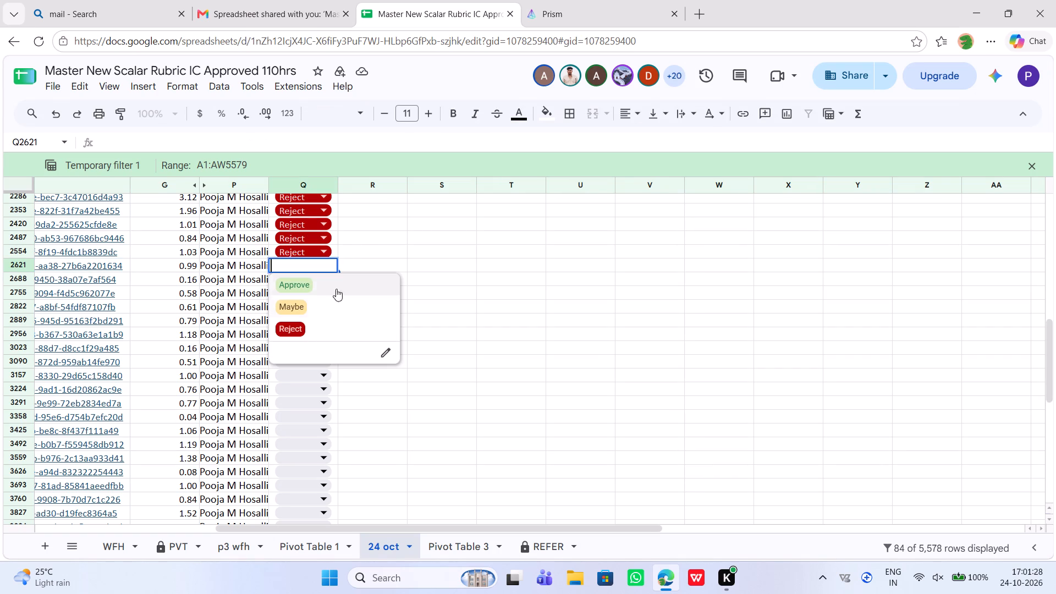
pyautogui.click(361, 323)
pyautogui.hscroll(-5, 622, 322)
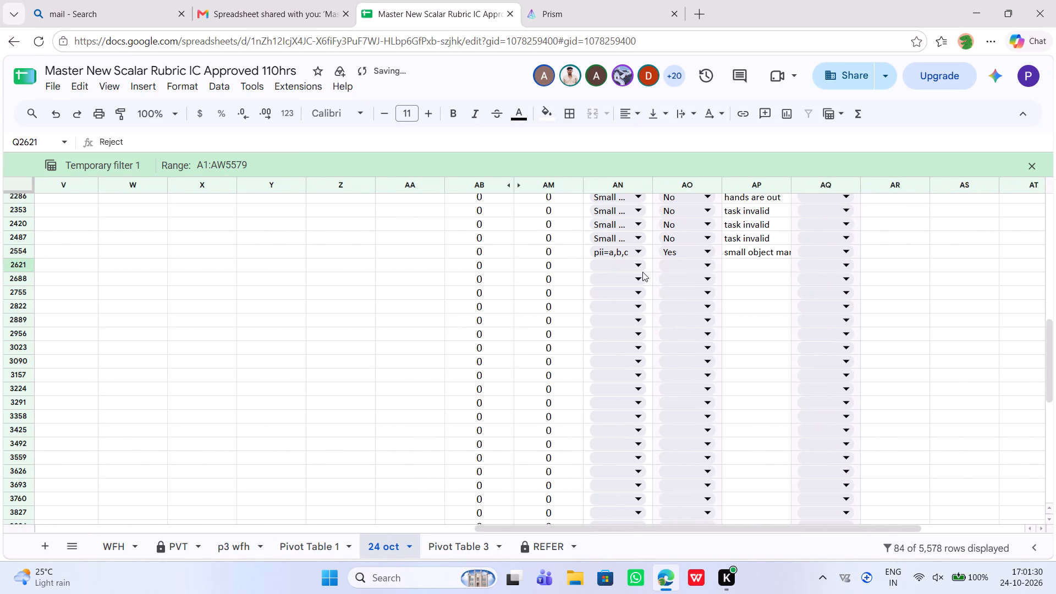
pyautogui.click(642, 271)
pyautogui.click(670, 329)
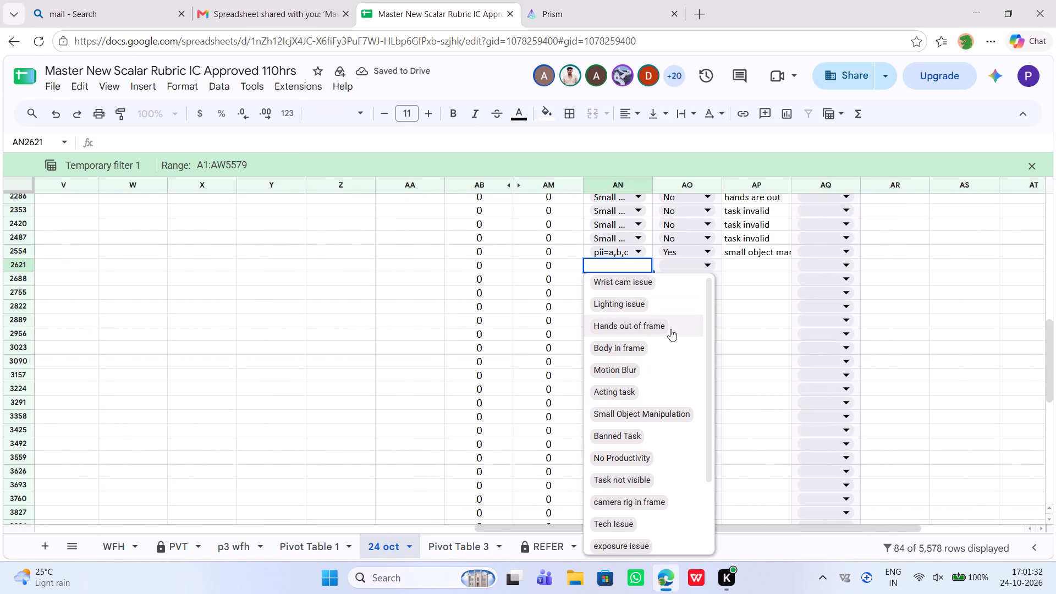
pyautogui.moveTo(712, 263); pyautogui.dragTo(716, 288)
pyautogui.click(716, 288)
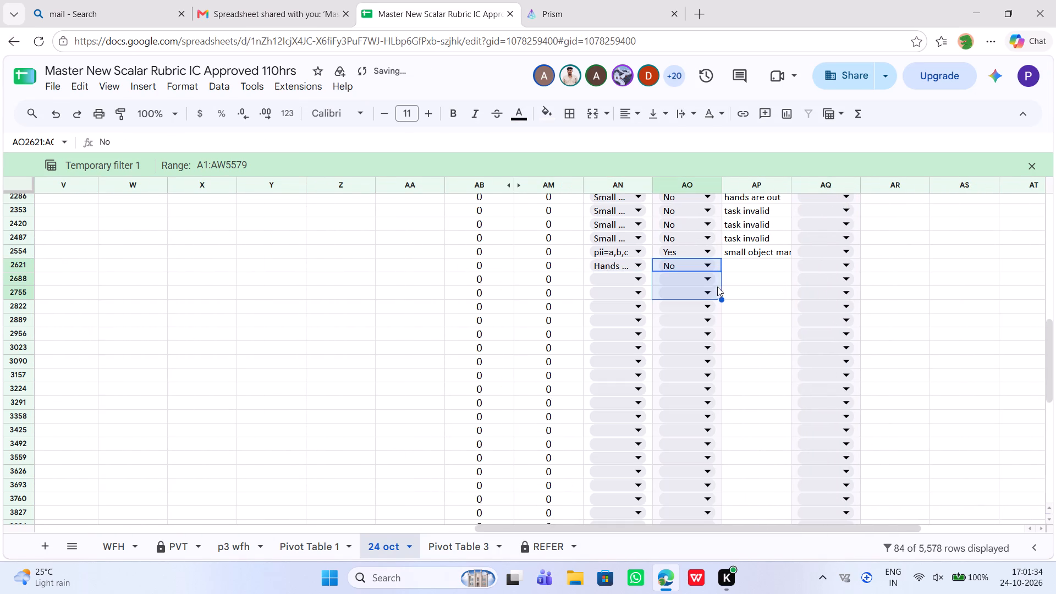
pyautogui.click(738, 267)
pyautogui.hotkey('ctrl', 'v')
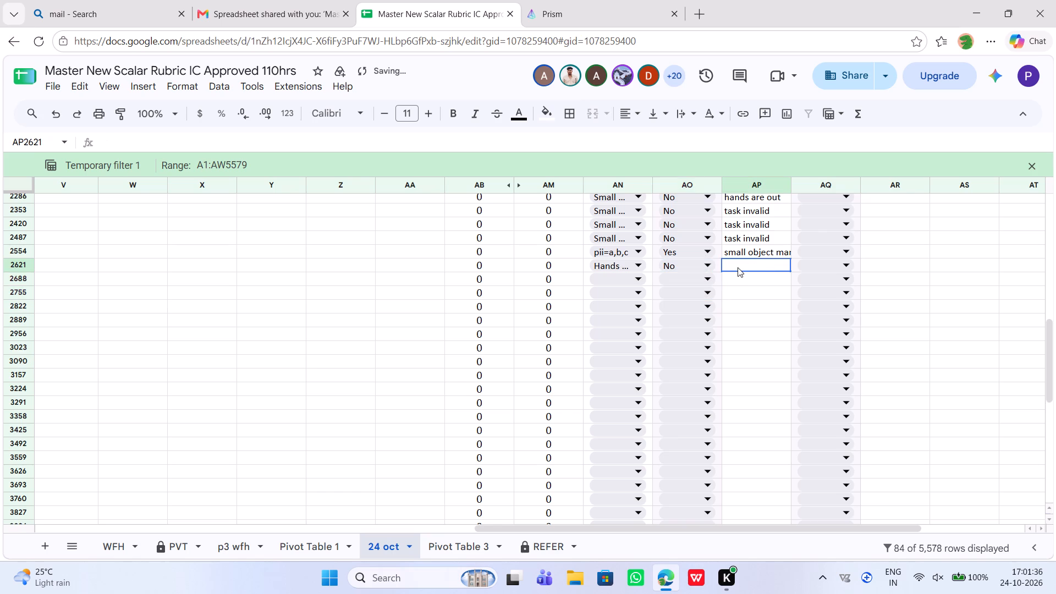
# Open the raw video link in row 2688 and close the browser tab of the previously reviewed video.
pyautogui.hscroll(6, 738, 267)
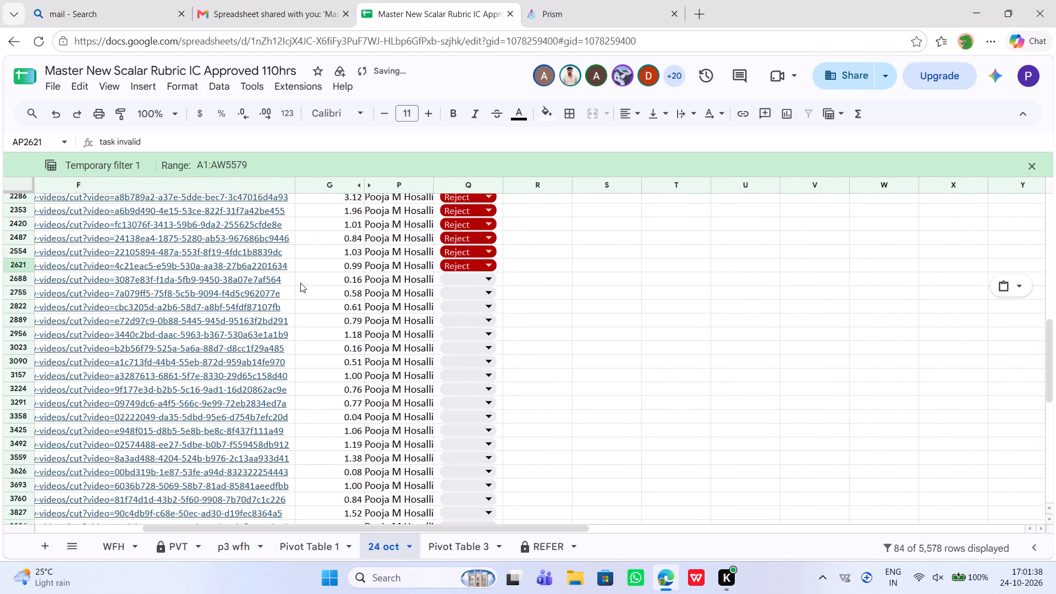
pyautogui.moveTo(280, 280); pyautogui.dragTo(317, 287)
pyautogui.hscroll(-1, 317, 287)
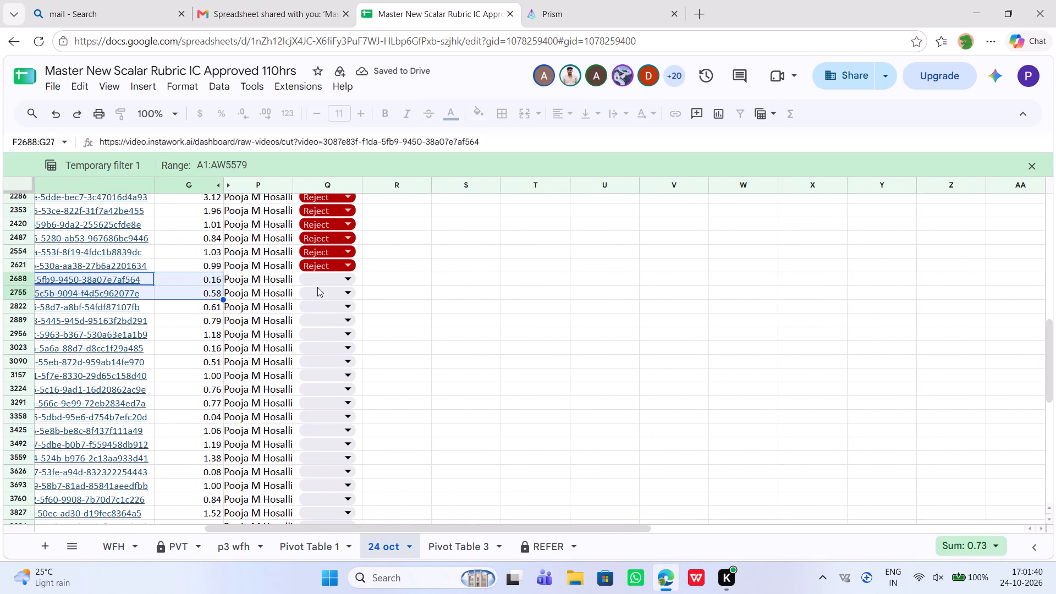
pyautogui.click(139, 281)
pyautogui.click(146, 300)
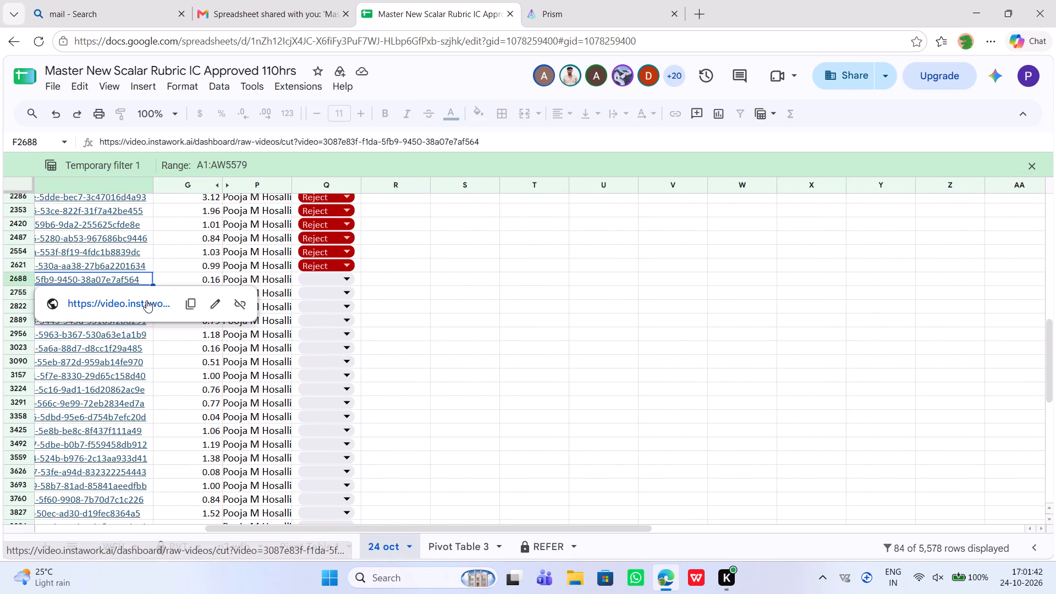
pyautogui.click(838, 16)
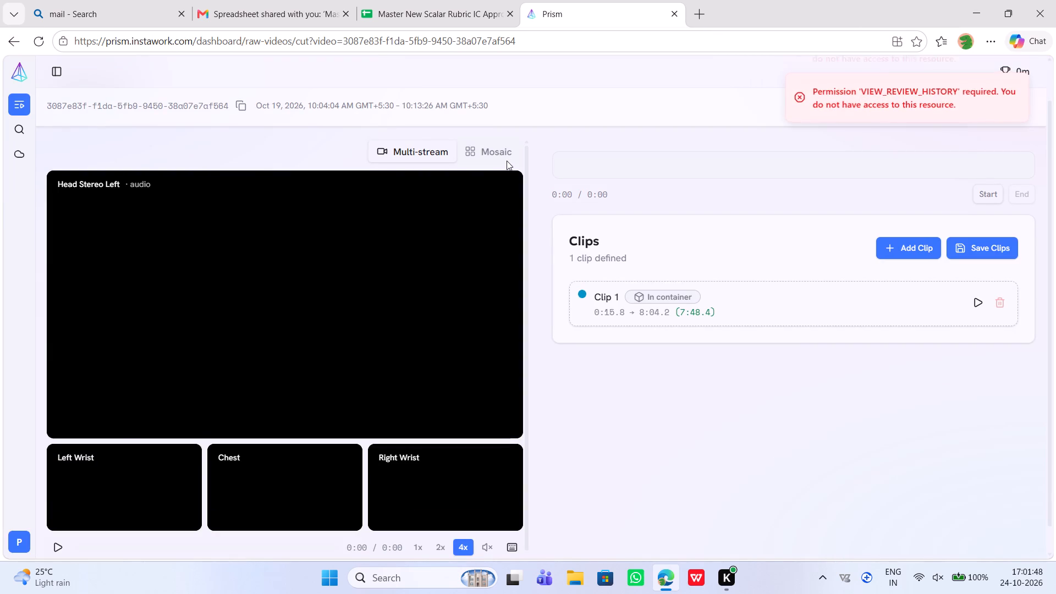
# Examine the row 2688 raw video at its start, middle and end across the camera views.
pyautogui.click(624, 153)
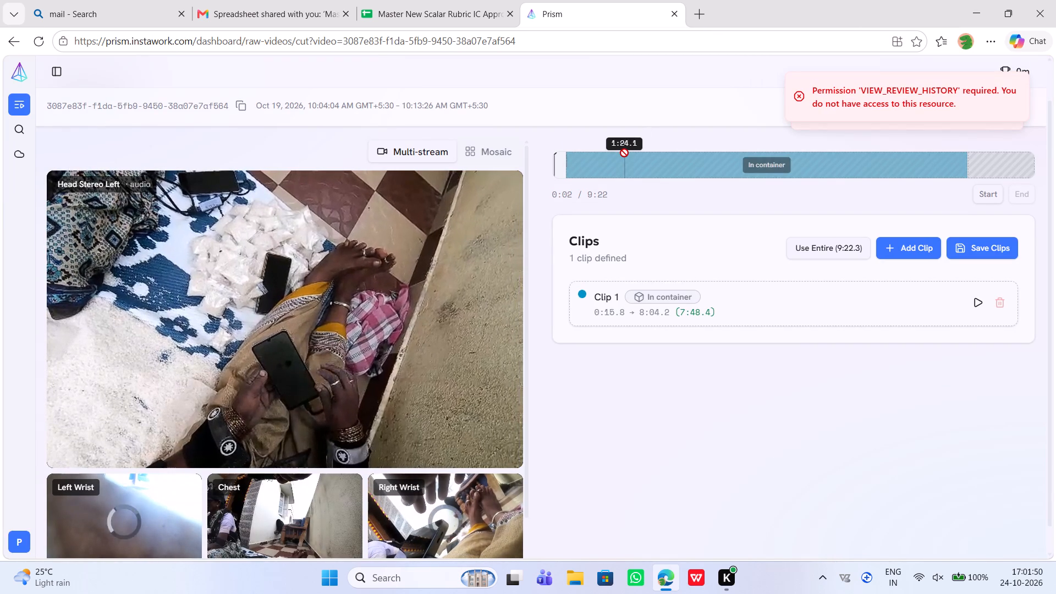
pyautogui.click(777, 168)
pyautogui.click(890, 205)
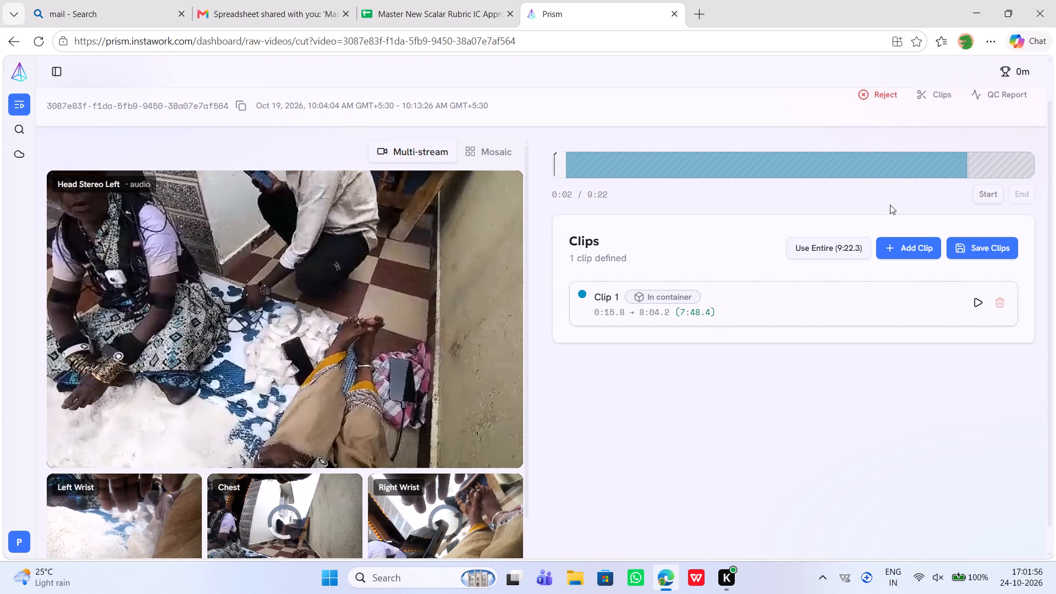
pyautogui.click(974, 173)
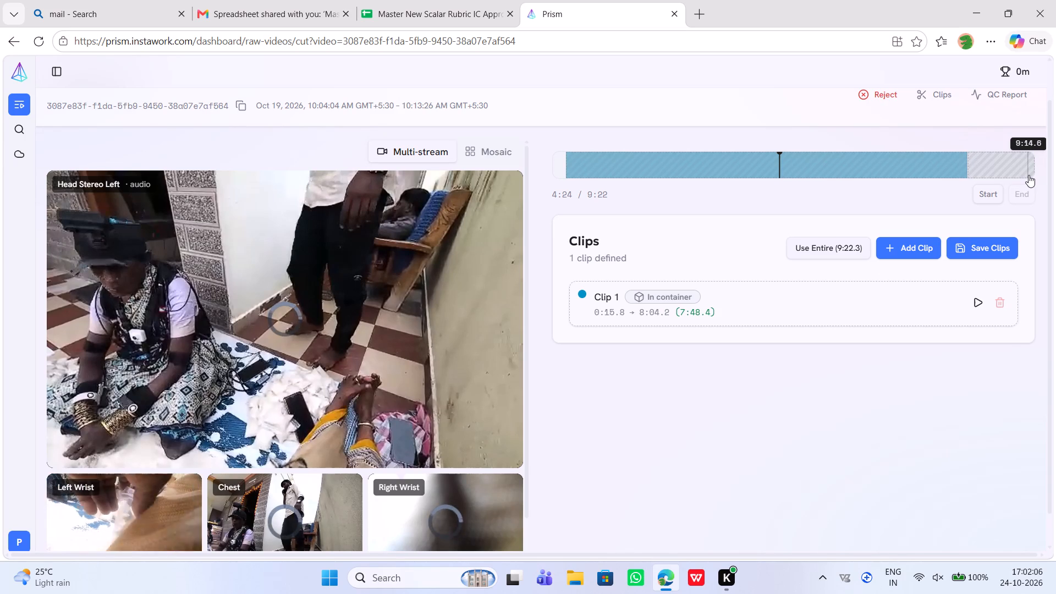
pyautogui.click(1032, 171)
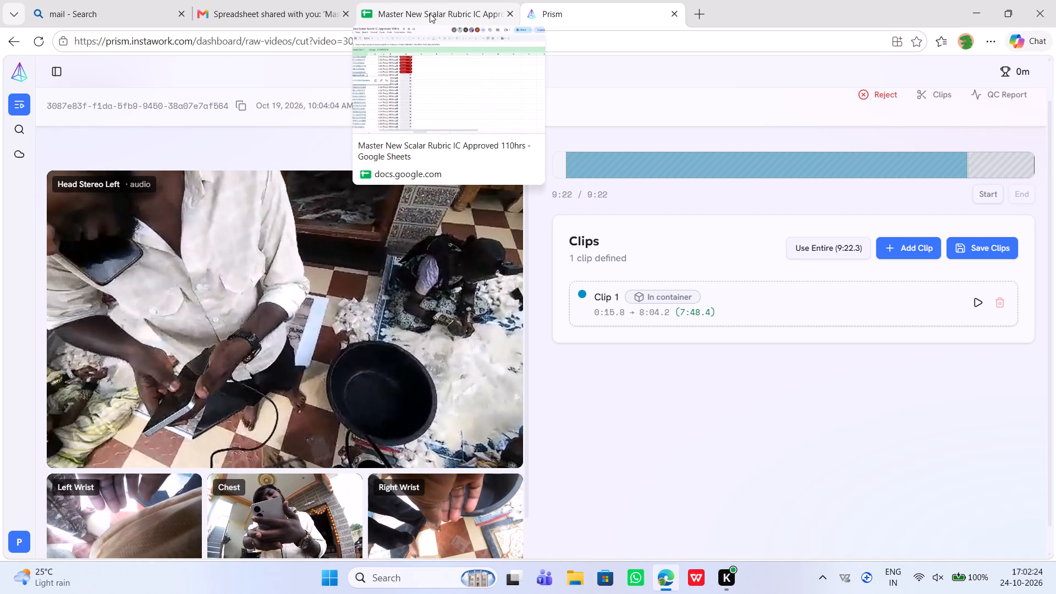
# Fill in the review of row 2688 in the 24 oct sheet: status Reject, issue Small Object Manipulation, No in column AO, remark "task invalid".
pyautogui.click(430, 13)
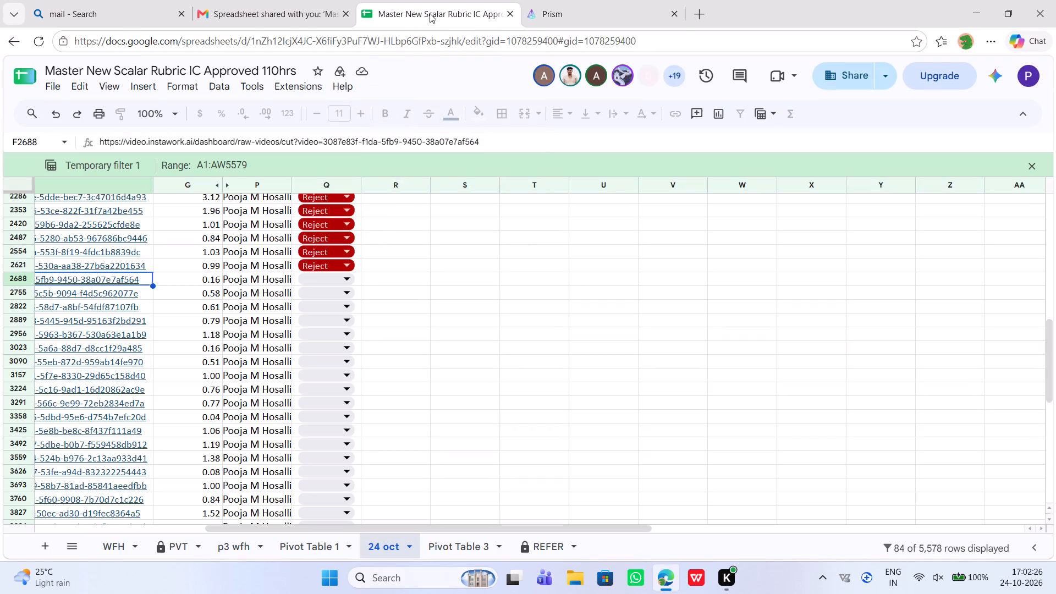
pyautogui.click(350, 278)
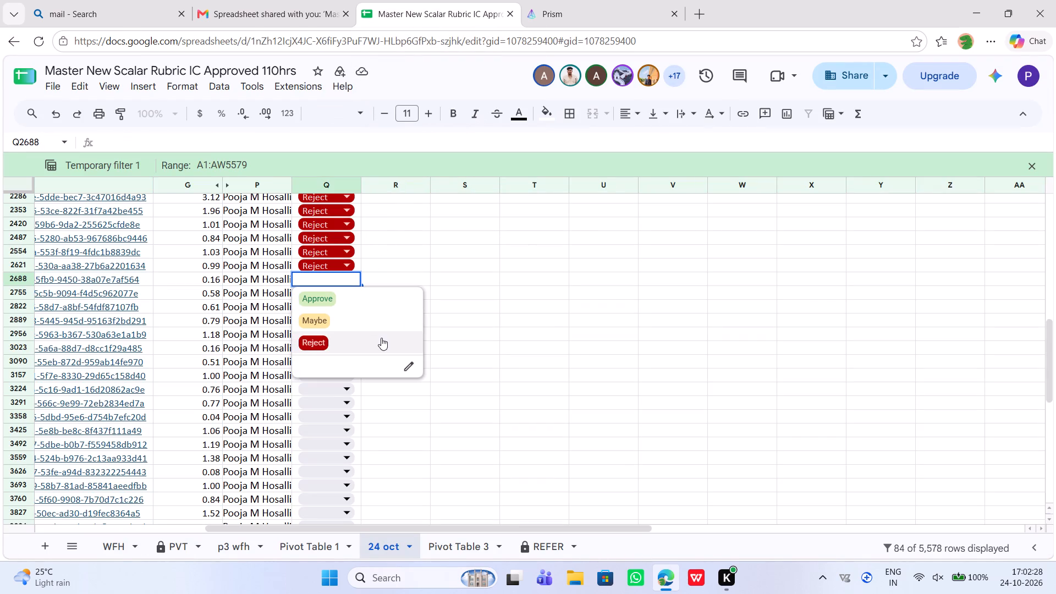
pyautogui.click(381, 338)
pyautogui.hscroll(-5, 660, 328)
pyautogui.click(691, 277)
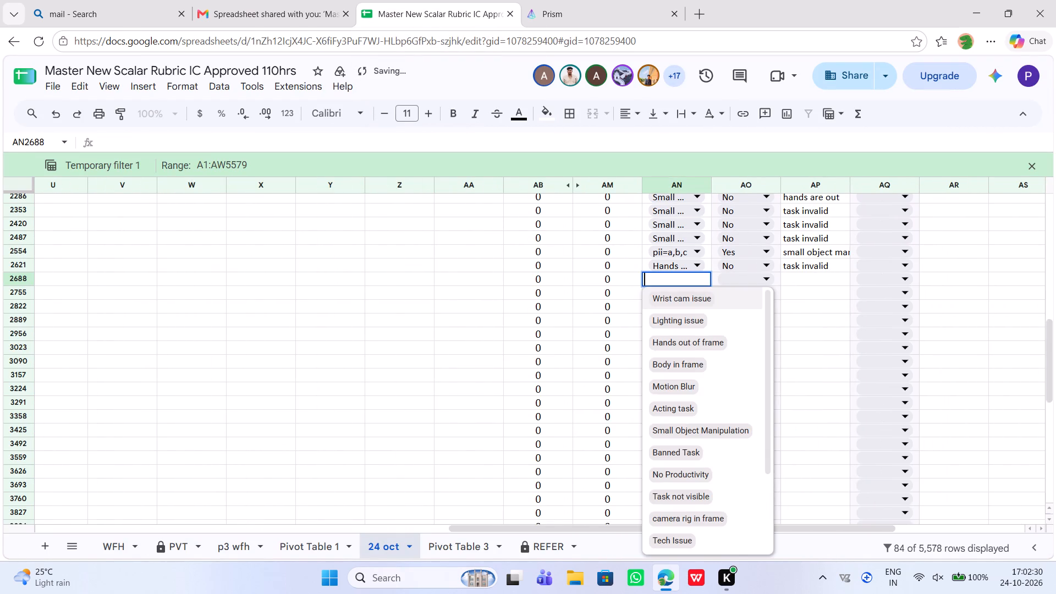
pyautogui.click(694, 422)
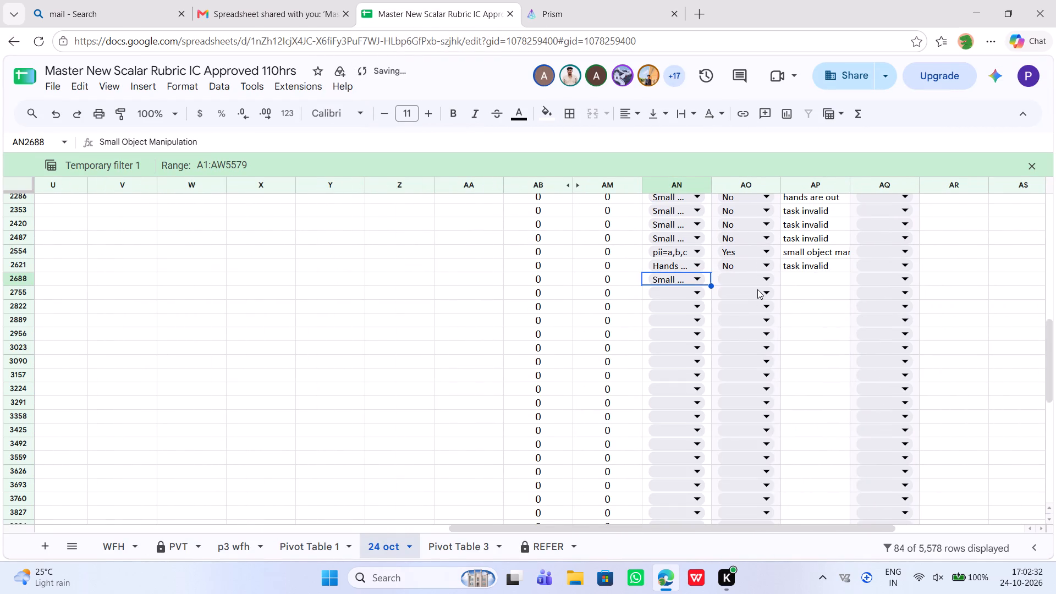
pyautogui.click(763, 280)
pyautogui.click(766, 294)
pyautogui.click(801, 276)
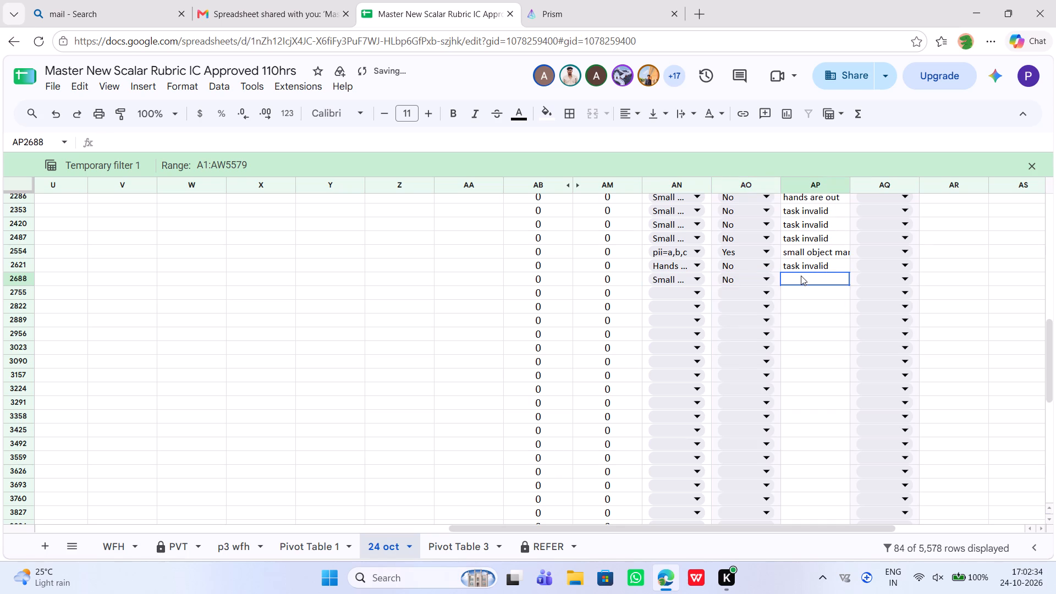
pyautogui.hotkey('ctrl', 'v')
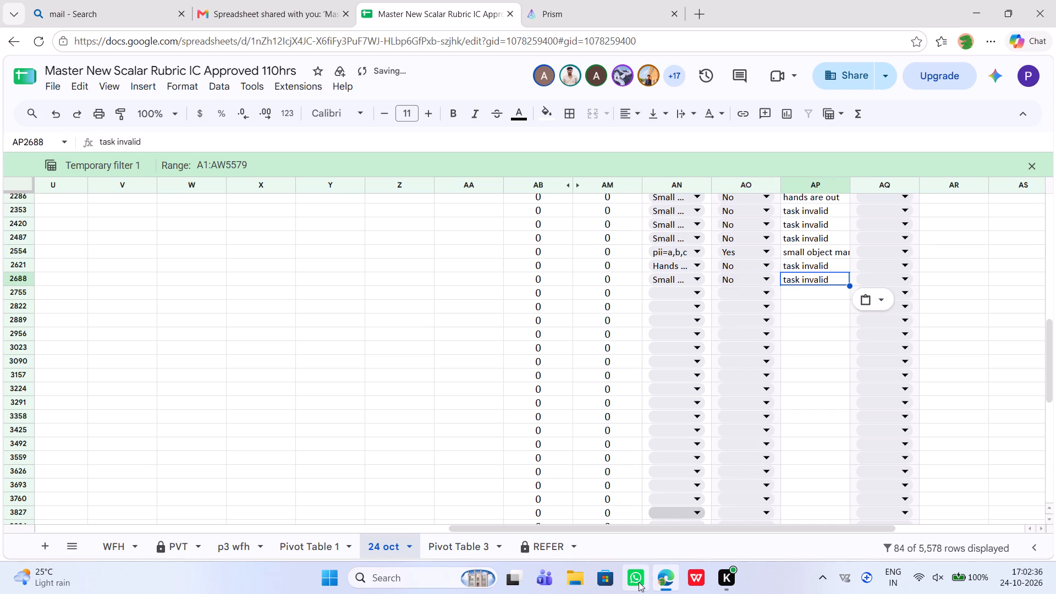
# Check the reviewer's figures in row 31 of the Pivot Table 3 sheet.
pyautogui.click(485, 554)
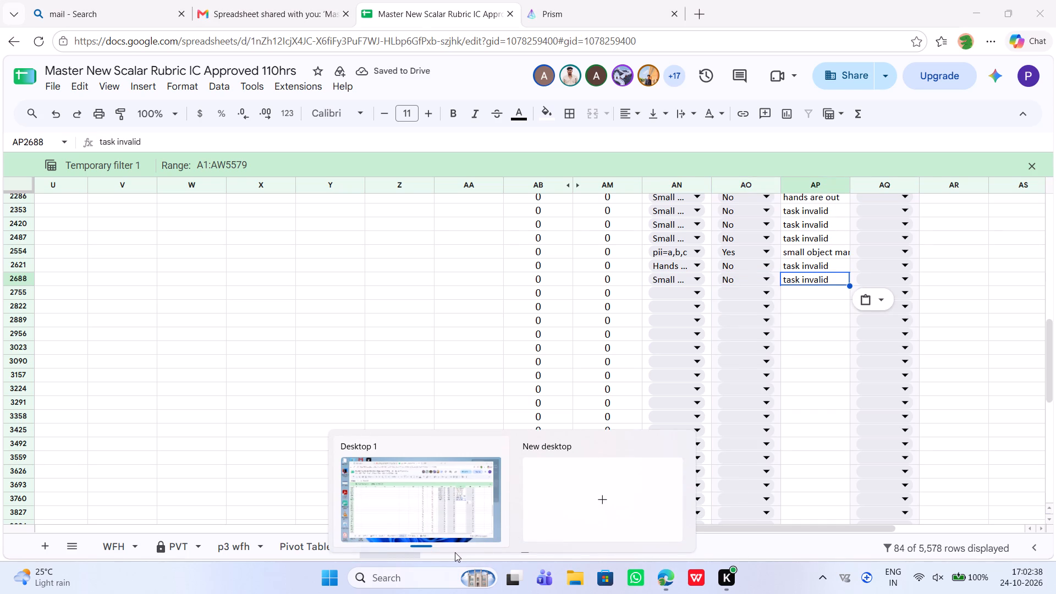
pyautogui.click(463, 538)
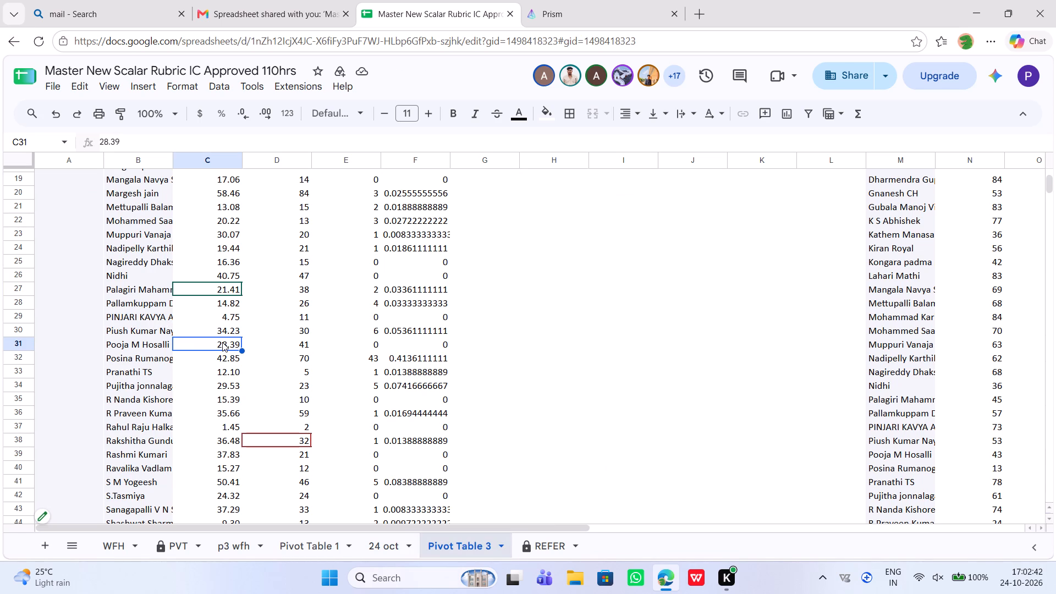
# Open the raw video link in row 2755 of the 24 oct sheet and close the previously reviewed video's tab.
pyautogui.click(393, 550)
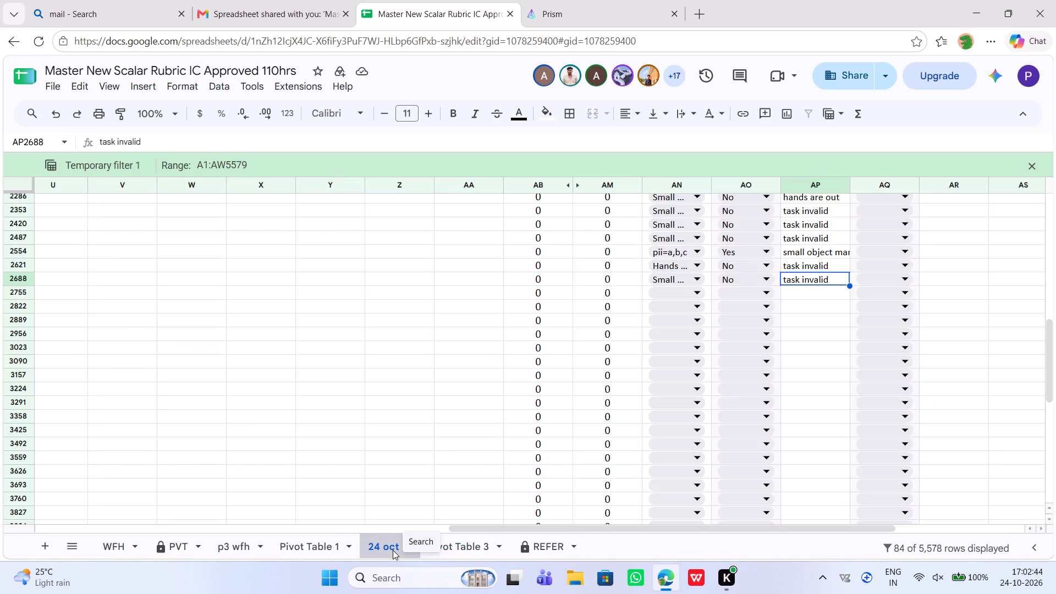
pyautogui.hscroll(5, 393, 415)
pyautogui.moveTo(161, 293); pyautogui.dragTo(159, 315)
pyautogui.click(159, 315)
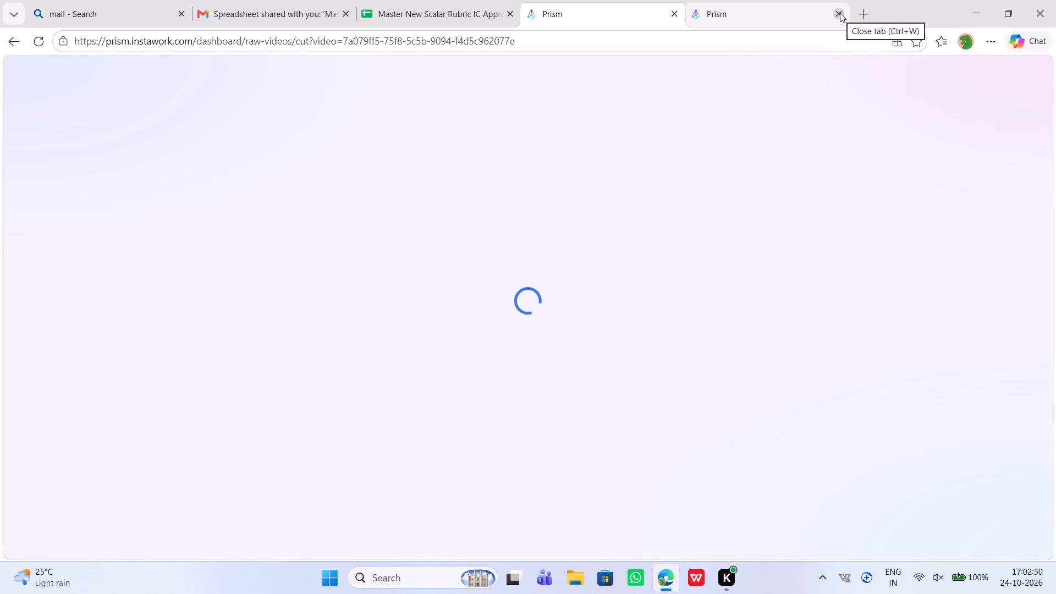
pyautogui.click(840, 13)
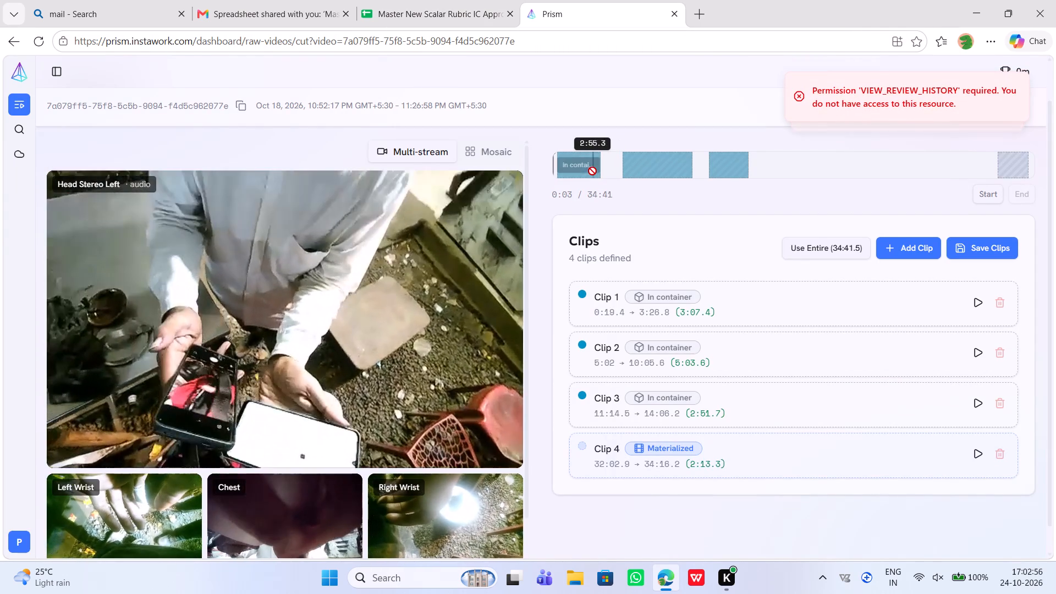
# Examine the row 2755 raw video across the camera views, sampling points from about 2:55 through to its end.
pyautogui.click(592, 171)
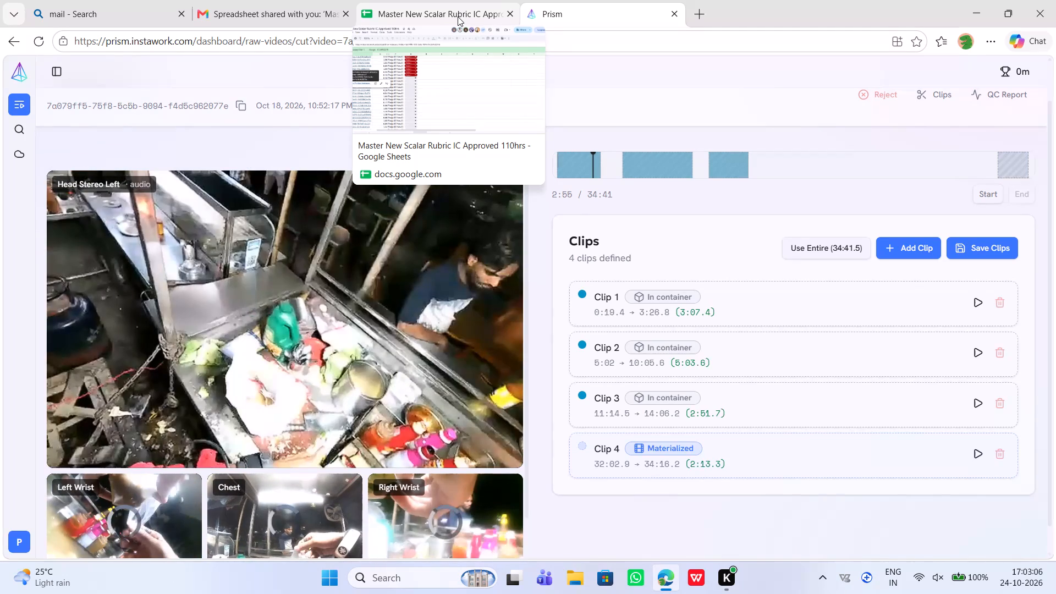
pyautogui.scroll(-1, 463, 323)
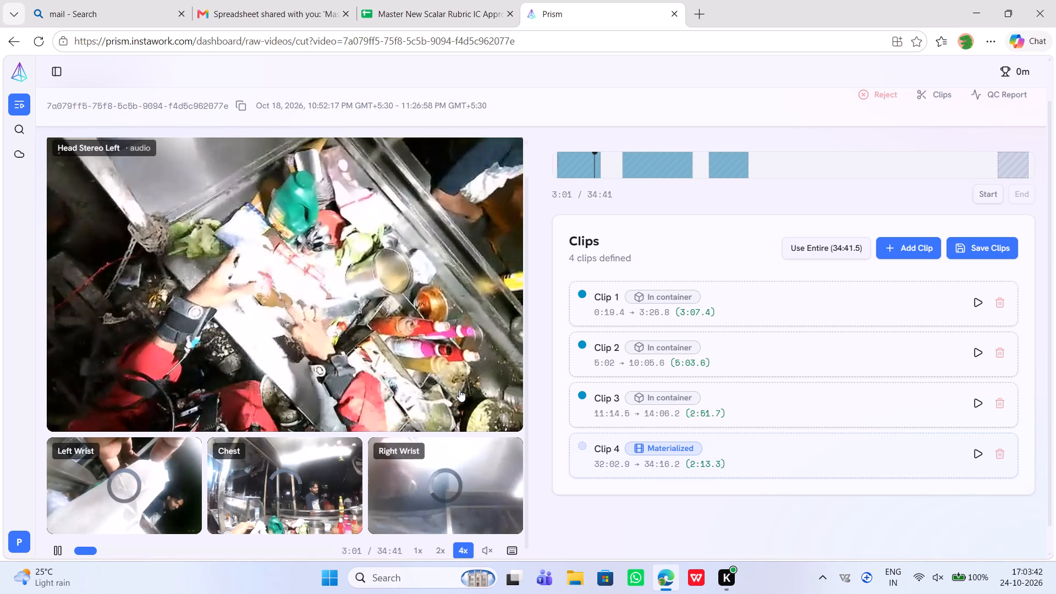
pyautogui.click(672, 167)
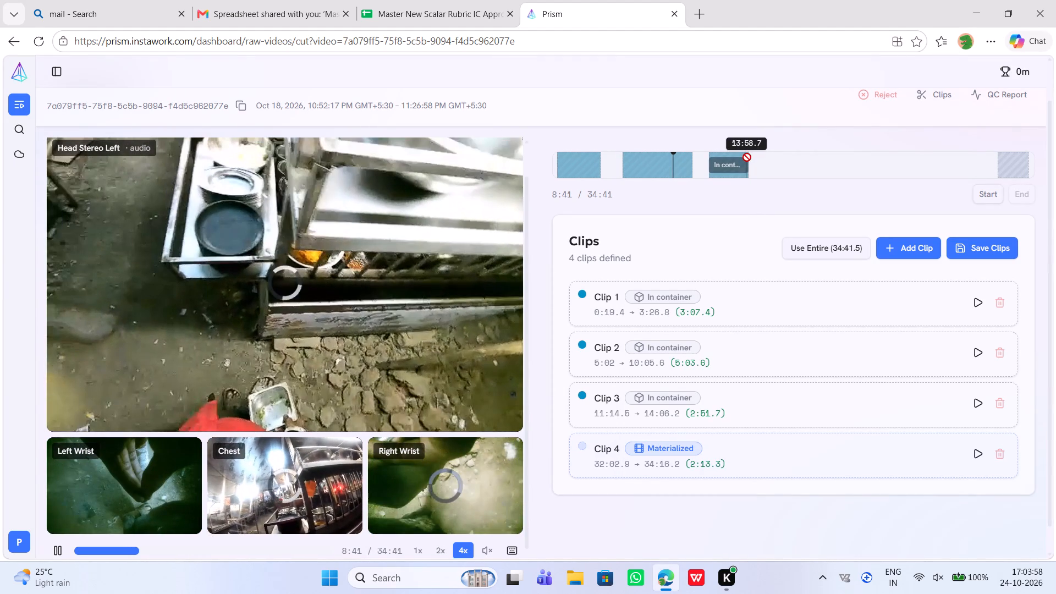
pyautogui.click(747, 157)
pyautogui.click(802, 193)
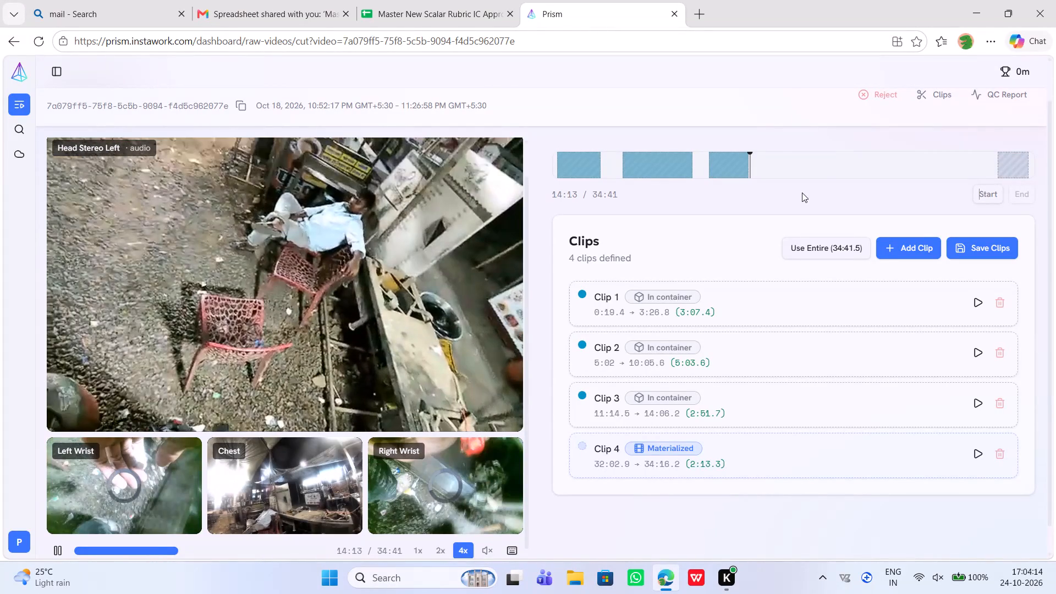
pyautogui.click(820, 173)
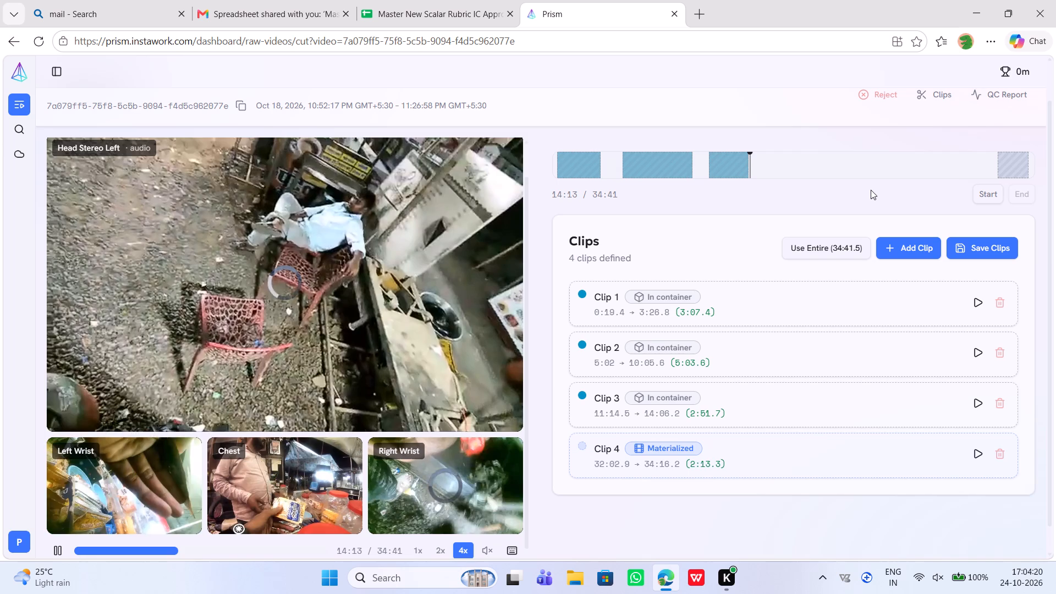
pyautogui.click(904, 173)
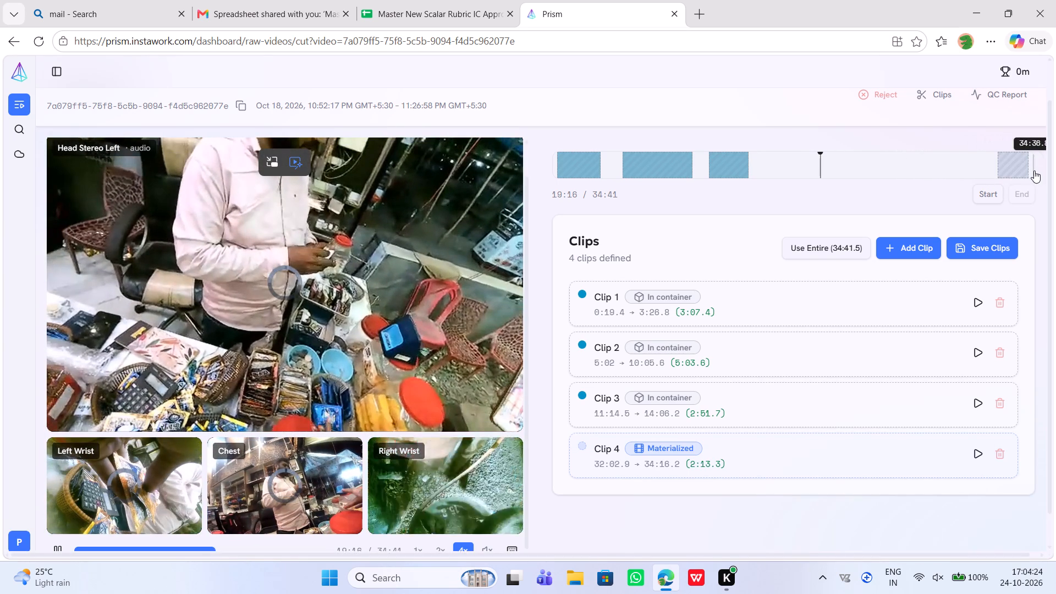
pyautogui.click(1034, 170)
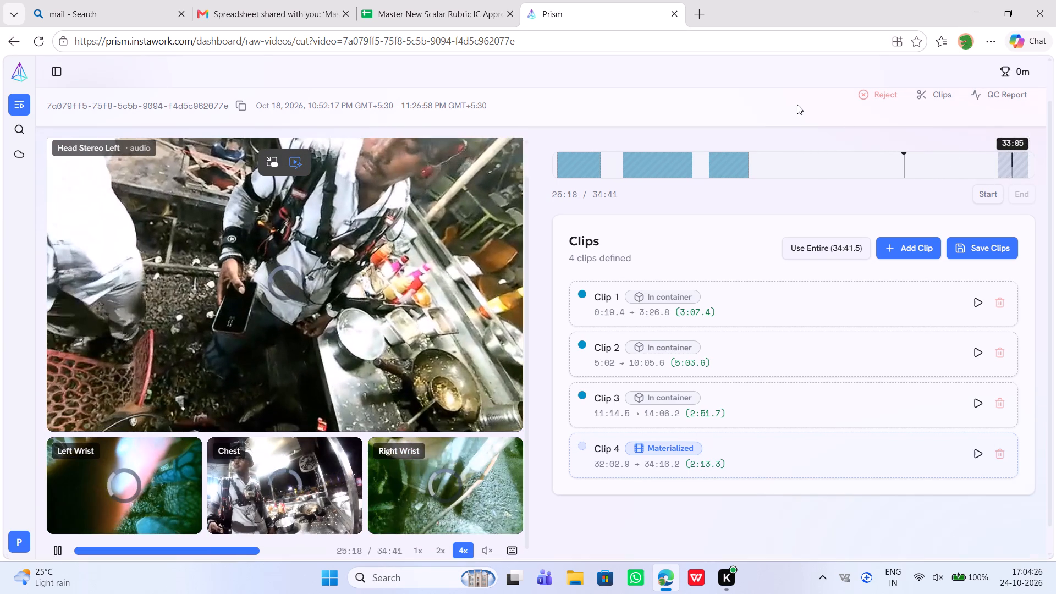
pyautogui.click(772, 100)
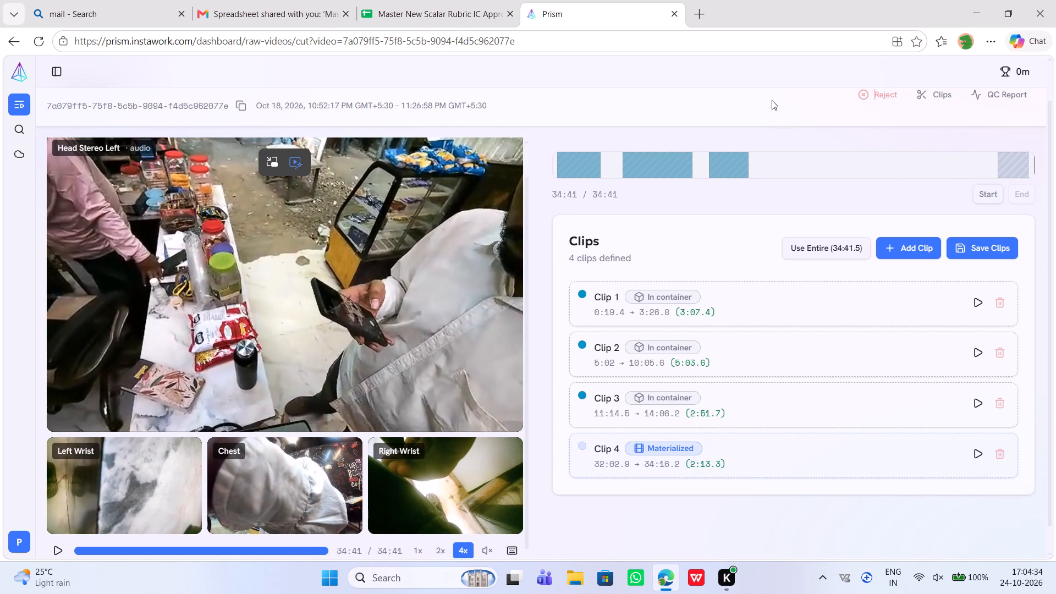
# Fill in the review of row 2755 in the 24 oct sheet: status Reject, issue Hands out of frame, No in column AO, remark "task not seen".
pyautogui.click(448, 17)
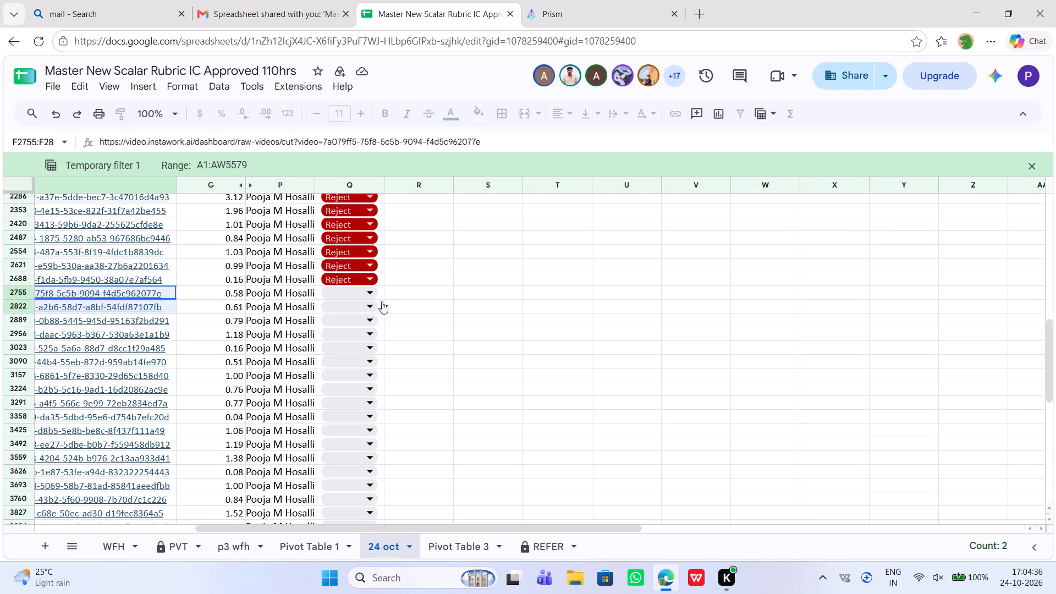
pyautogui.click(373, 297)
pyautogui.click(373, 297)
pyautogui.click(395, 361)
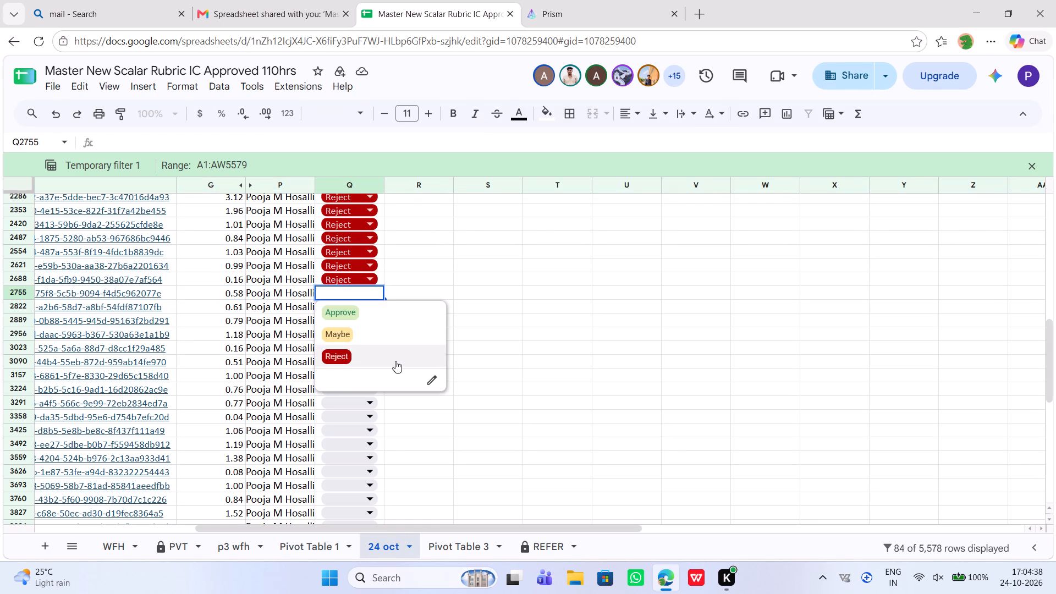
pyautogui.hscroll(-3, 591, 347)
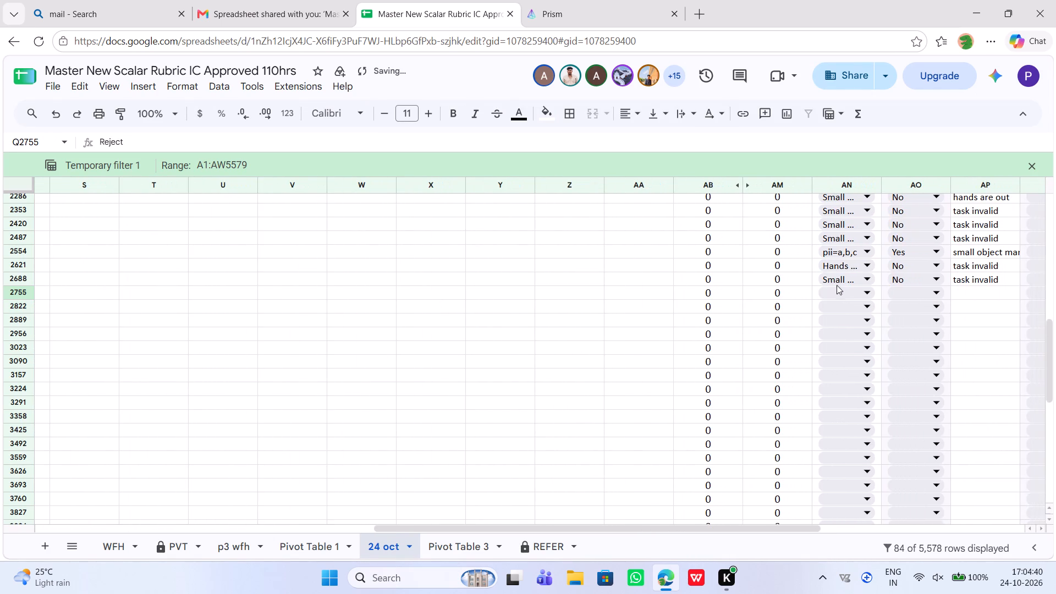
pyautogui.click(839, 292)
pyautogui.click(850, 357)
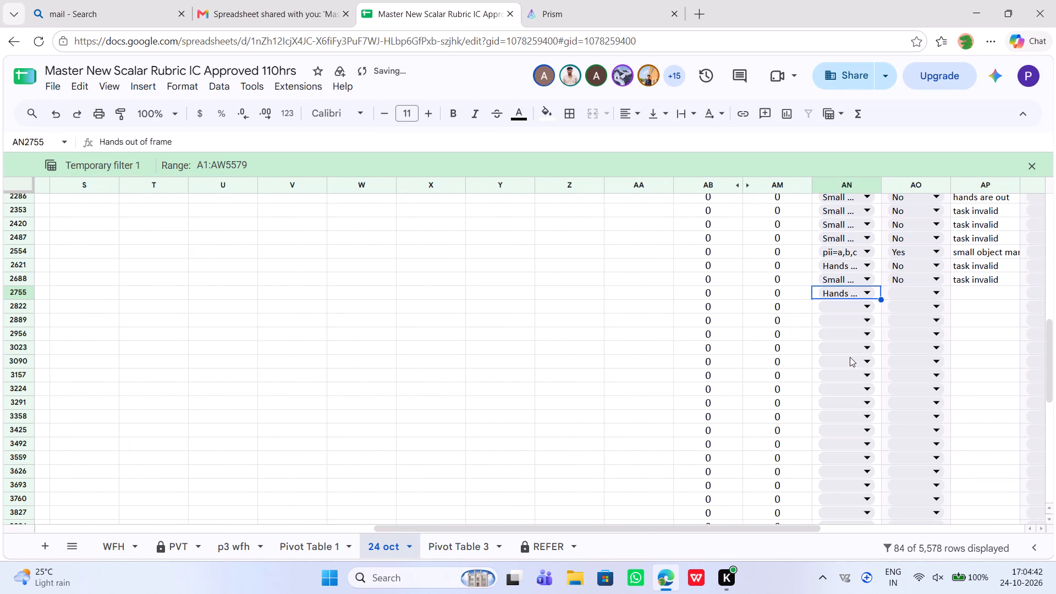
pyautogui.click(901, 293)
pyautogui.click(910, 311)
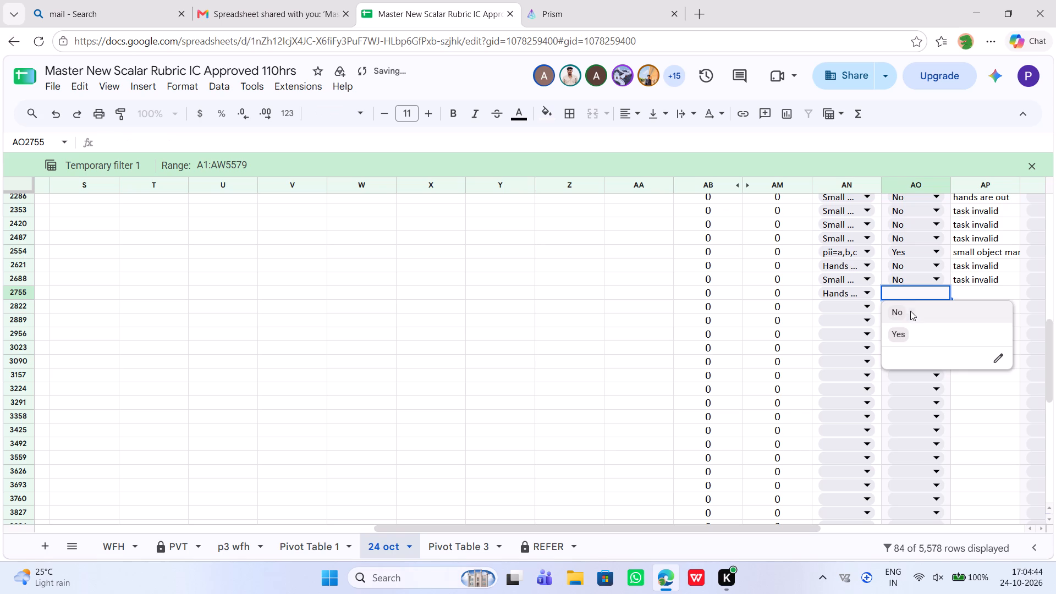
pyautogui.click(968, 288)
pyautogui.write('task not seen')
pyautogui.click(535, 289)
# Check the reviewer's figures in row 31 of the Pivot Table 3 sheet and return to the 24 oct sheet.
pyautogui.hscroll(3, 535, 289)
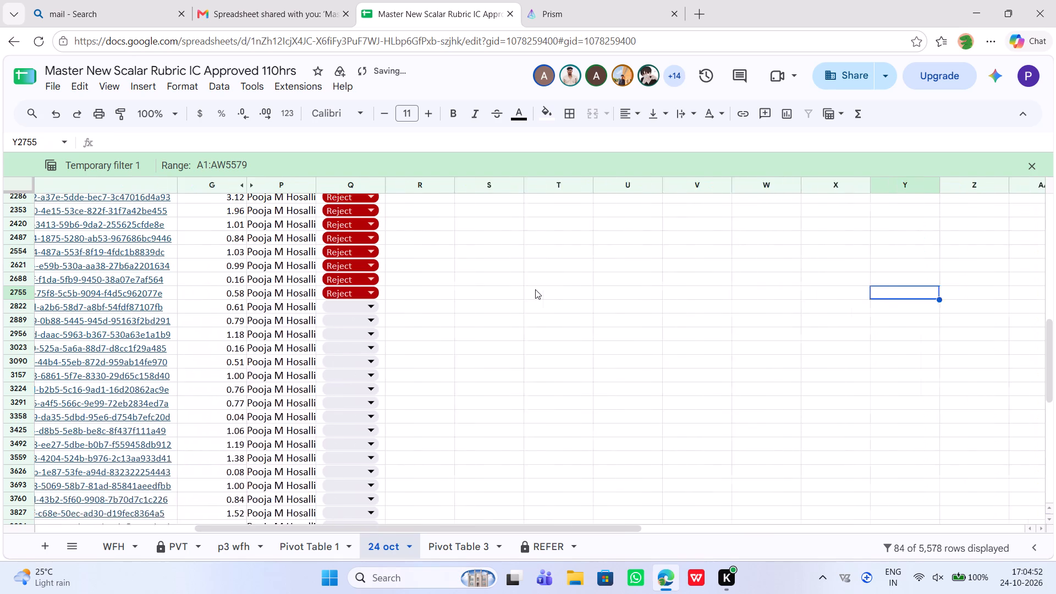
pyautogui.hscroll(1, 535, 289)
pyautogui.scroll(-1, 281, 320)
pyautogui.hscroll(-1, 281, 320)
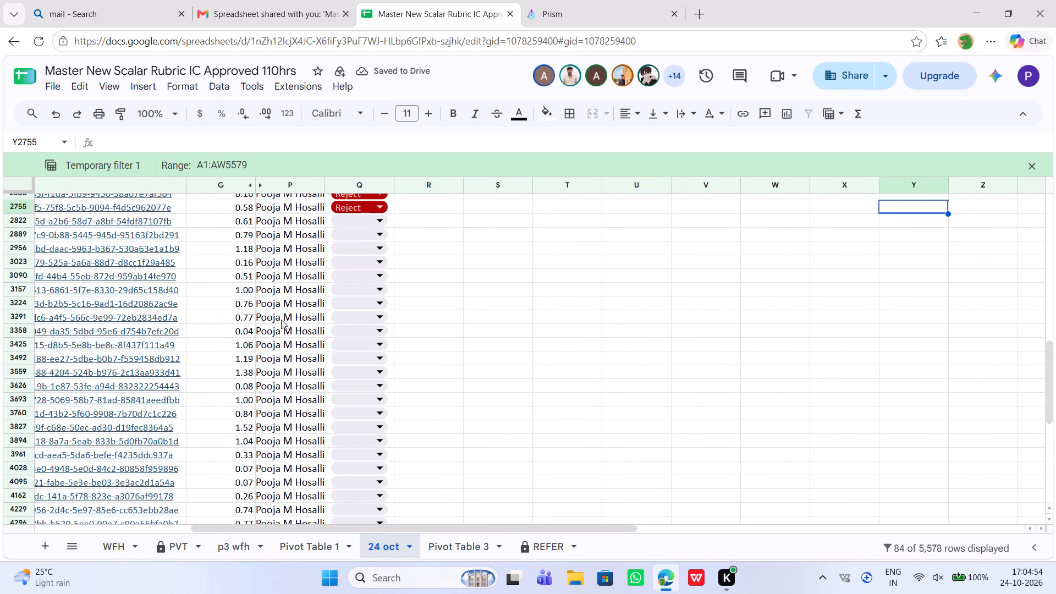
pyautogui.click(469, 548)
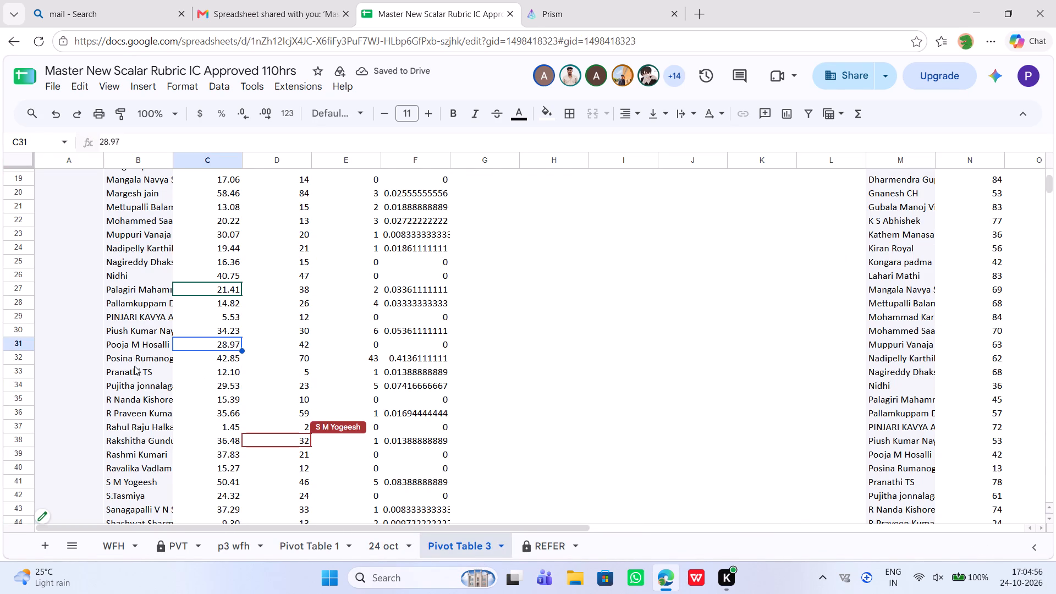
pyautogui.click(386, 551)
# Open the raw video link in row 2822 of the 24 oct sheet and close the previously reviewed video's tab.
pyautogui.click(169, 222)
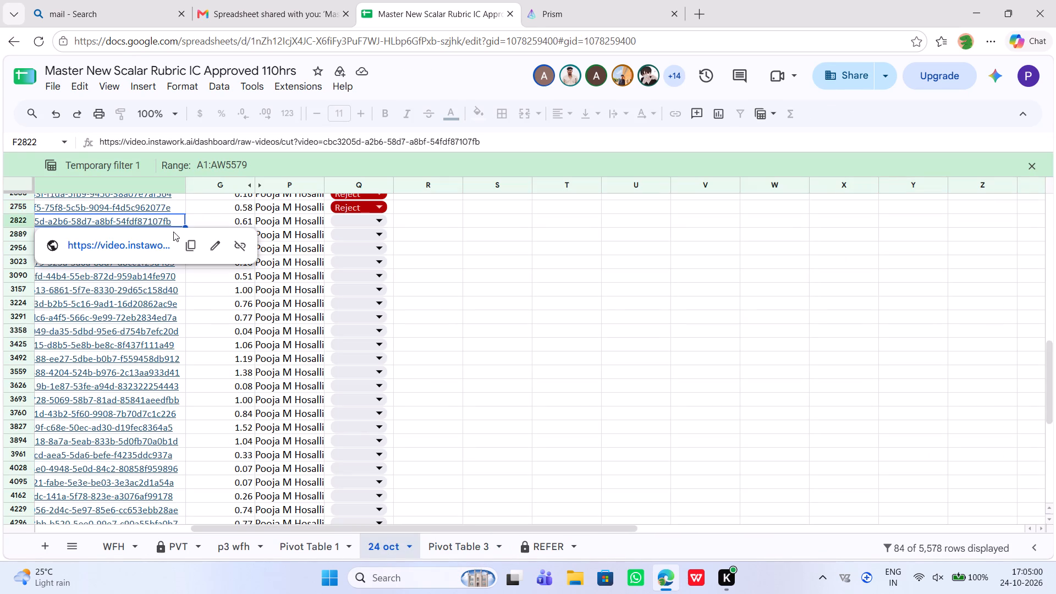
pyautogui.click(153, 243)
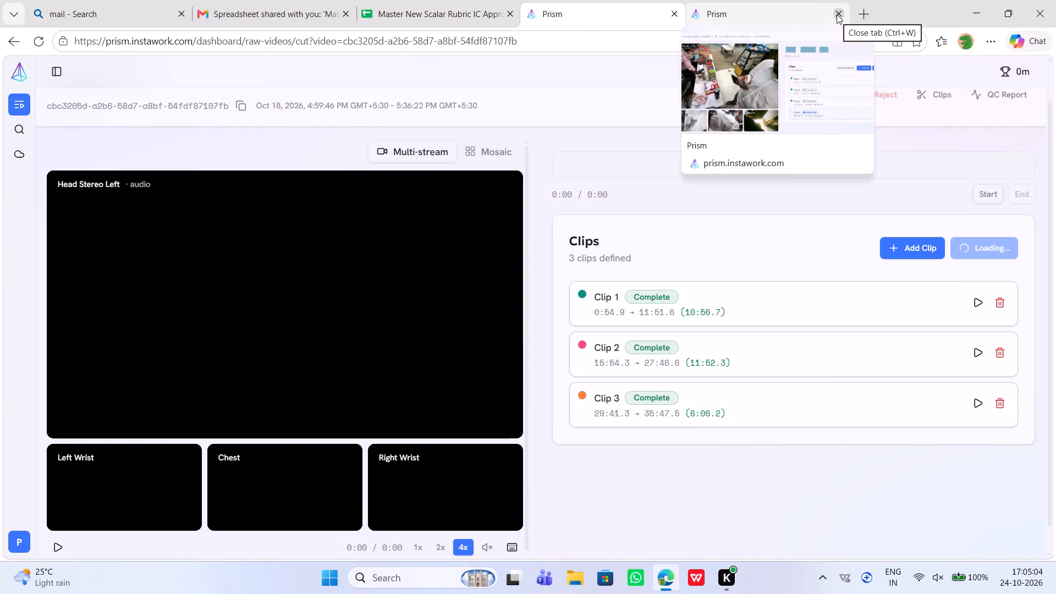
pyautogui.click(837, 14)
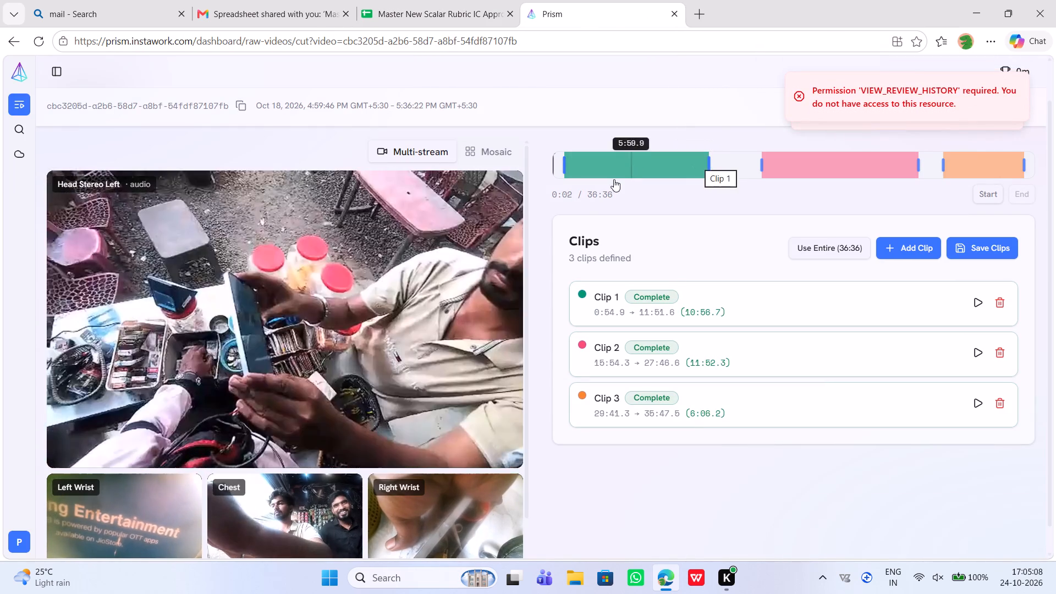
# Examine the row 2822 raw video across the camera views, starting near 1:53 within Clip 1.
pyautogui.scroll(-1, 394, 327)
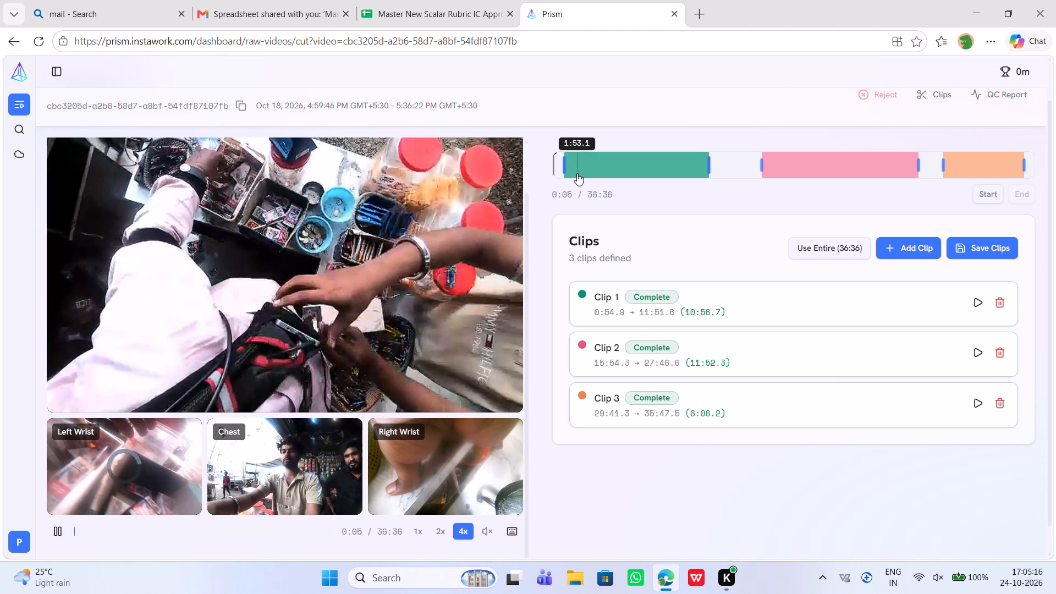
pyautogui.click(577, 173)
pyautogui.click(658, 202)
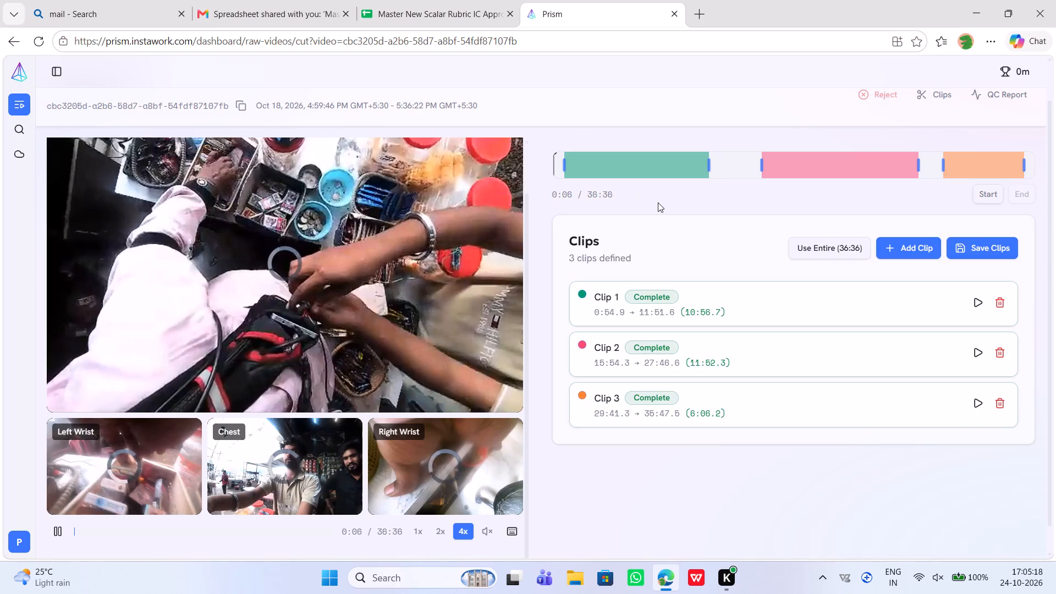
pyautogui.moveTo(658, 202); pyautogui.dragTo(700, 189)
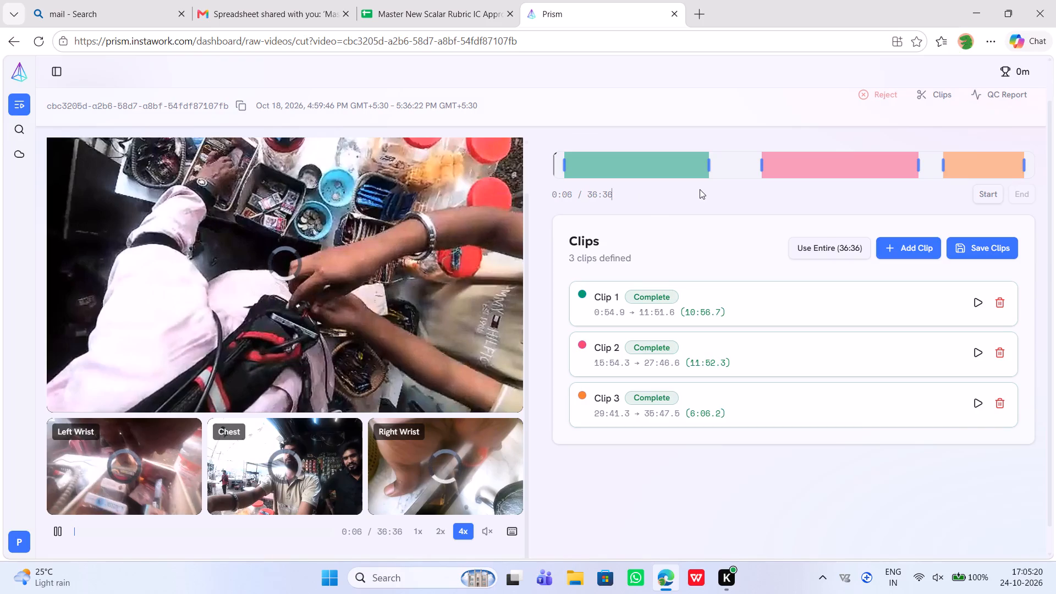
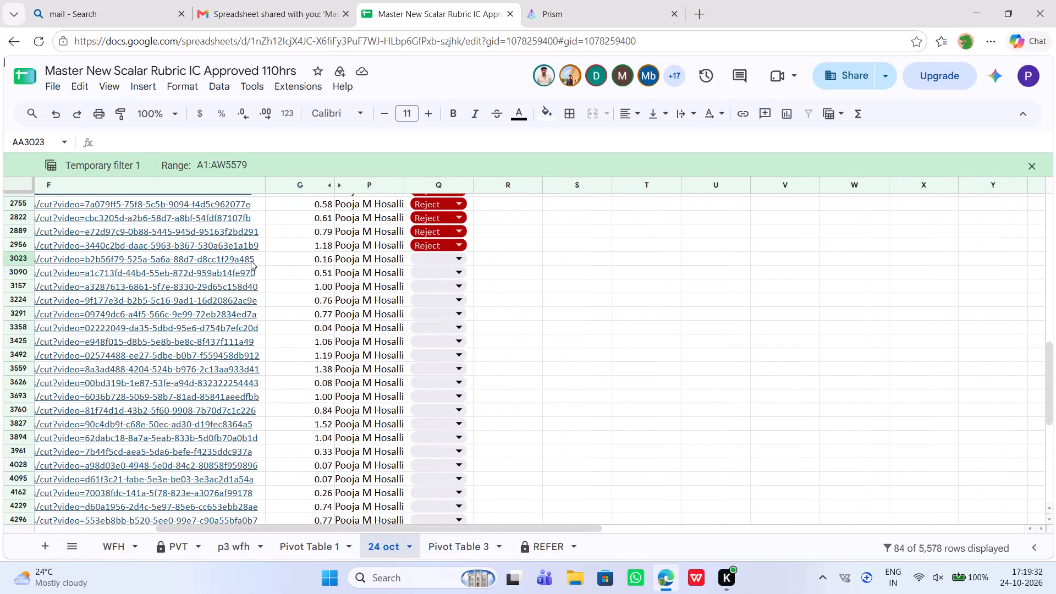
# Open the raw video link in row 3023 of the 24 oct sheet and close the previously reviewed video's tab.
pyautogui.moveTo(246, 262); pyautogui.dragTo(148, 281)
pyautogui.click(148, 281)
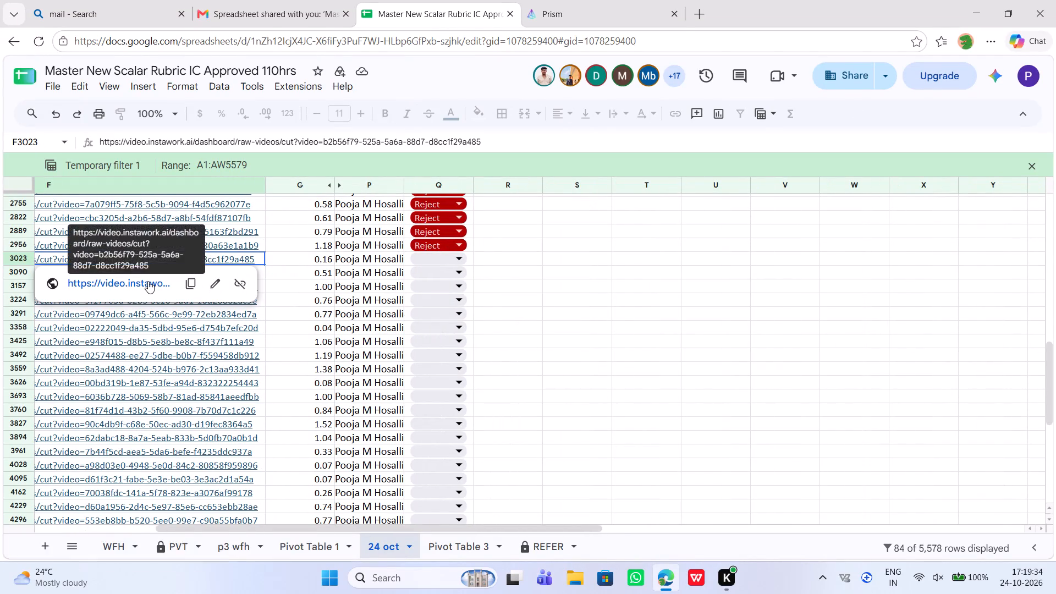
pyautogui.click(838, 15)
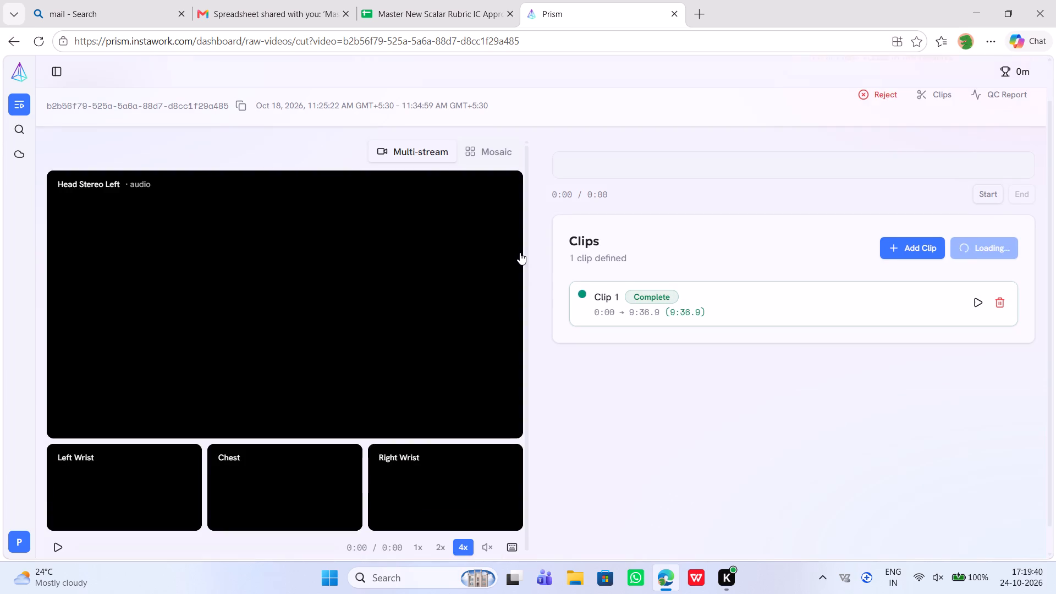
# Examine the row 3023 raw video across the camera views, skipping ahead to the end of Clip 1 near 9:27.
pyautogui.scroll(-1, 520, 252)
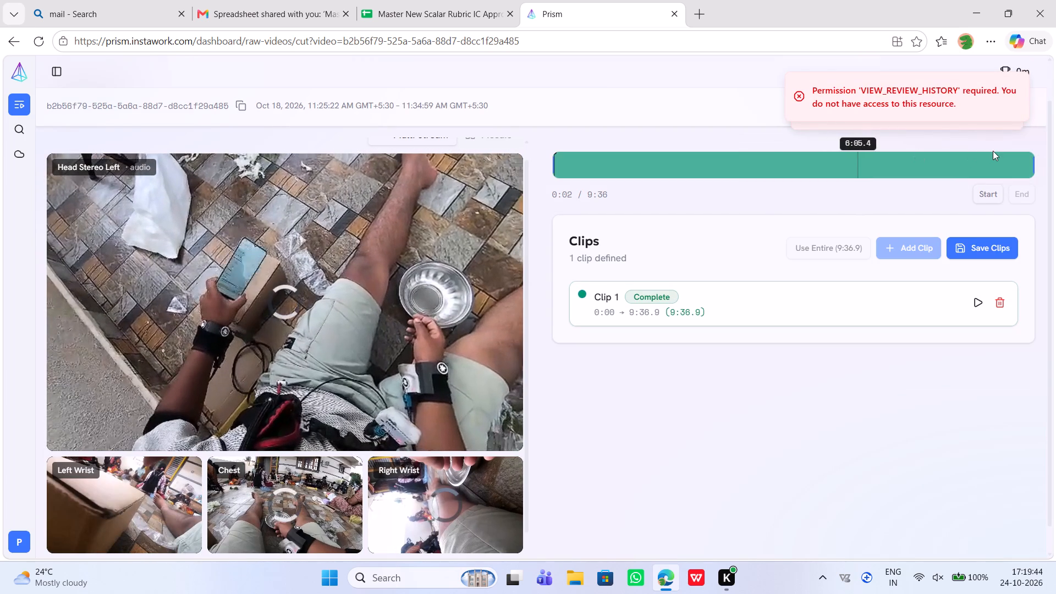
pyautogui.click(1010, 159)
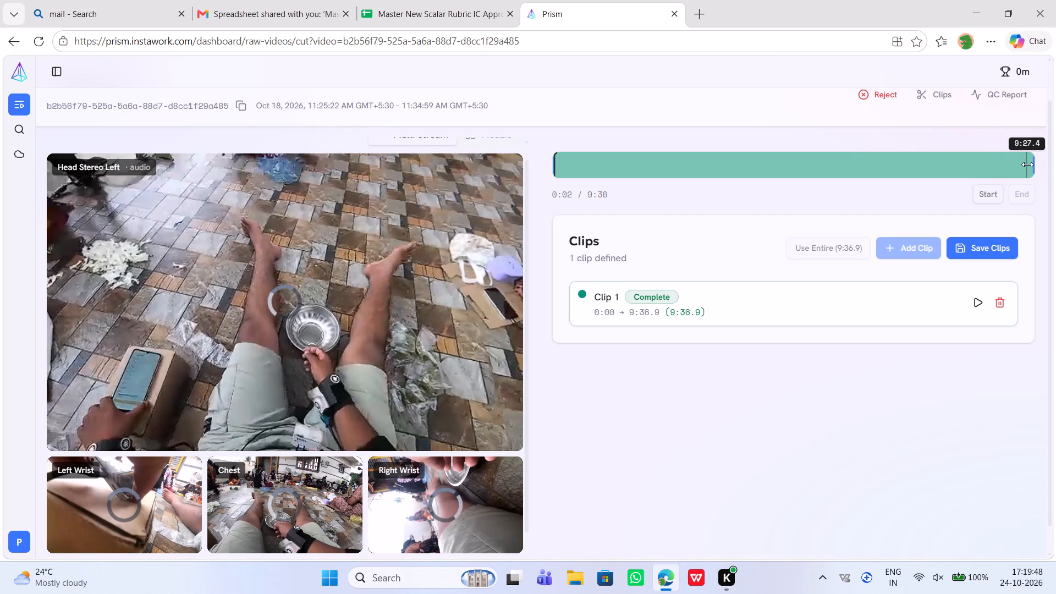
pyautogui.click(1027, 164)
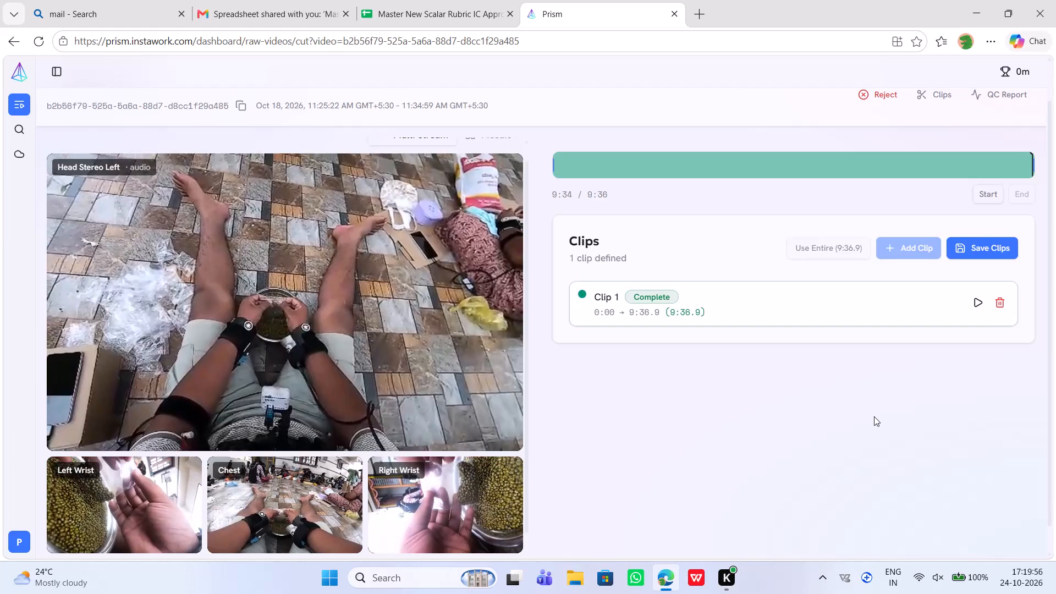
# Fill in the review of row 3023 in the 24 oct sheet: status Reject, issue Small Object Manipulation, No in column AO, remark "task invalid".
pyautogui.click(453, 13)
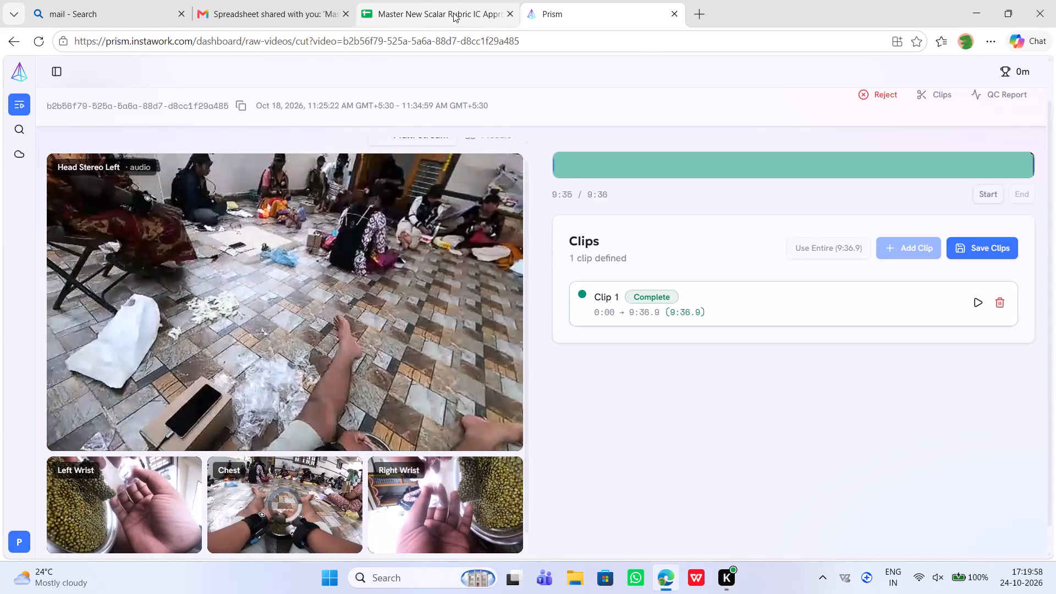
pyautogui.click(453, 291)
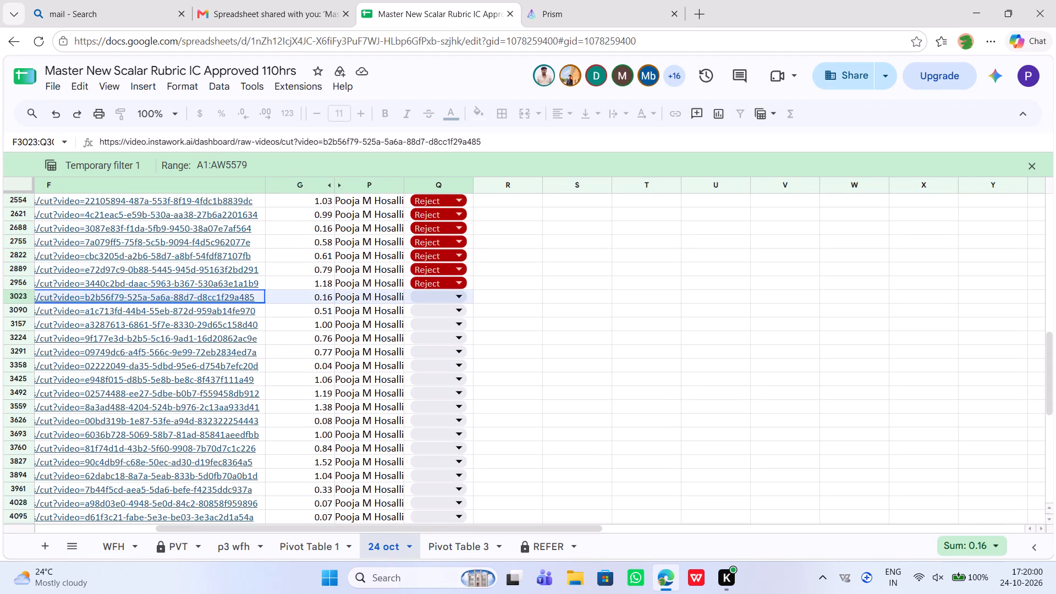
pyautogui.click(461, 300)
pyautogui.click(482, 354)
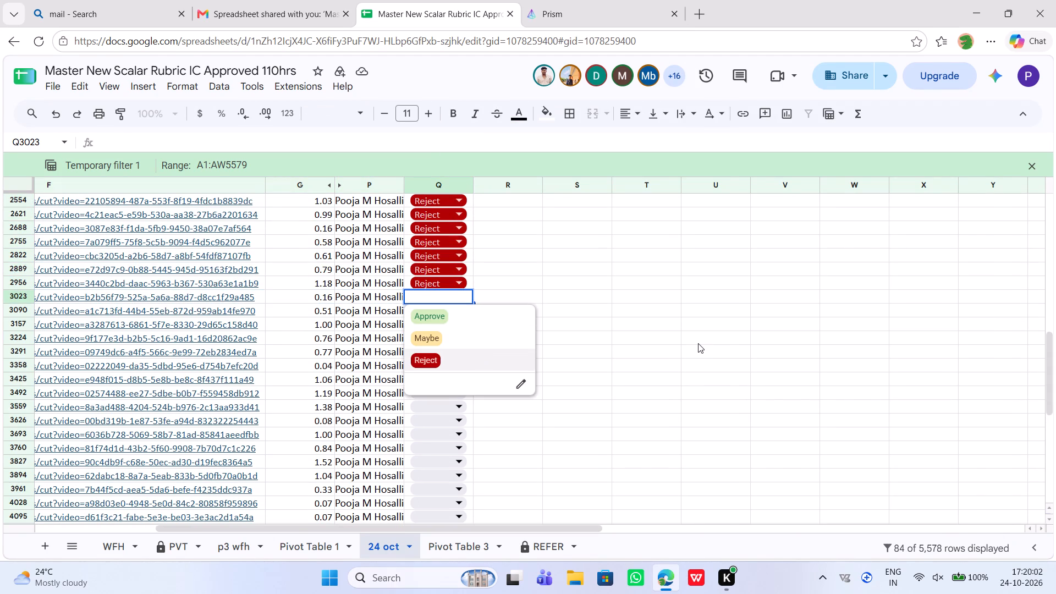
pyautogui.hscroll(-6, 698, 343)
pyautogui.click(691, 299)
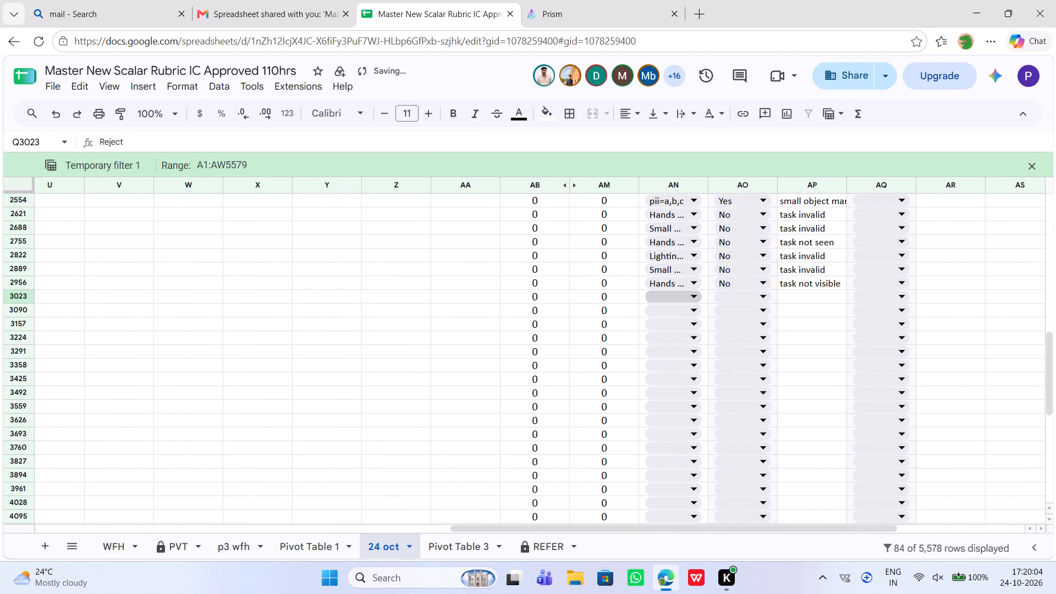
pyautogui.click(710, 441)
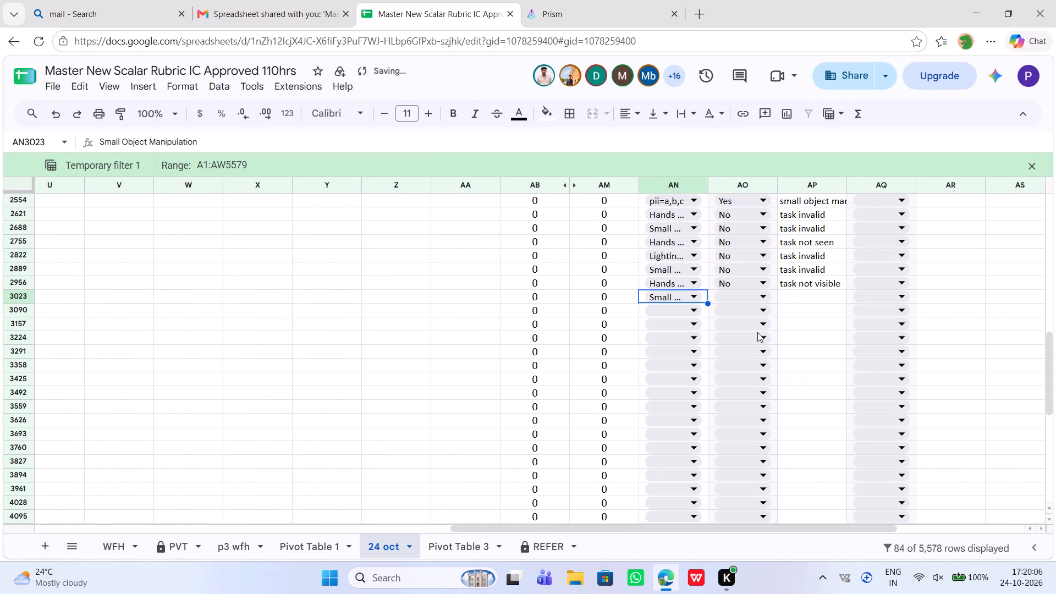
pyautogui.click(760, 296)
pyautogui.doubleClick(762, 327)
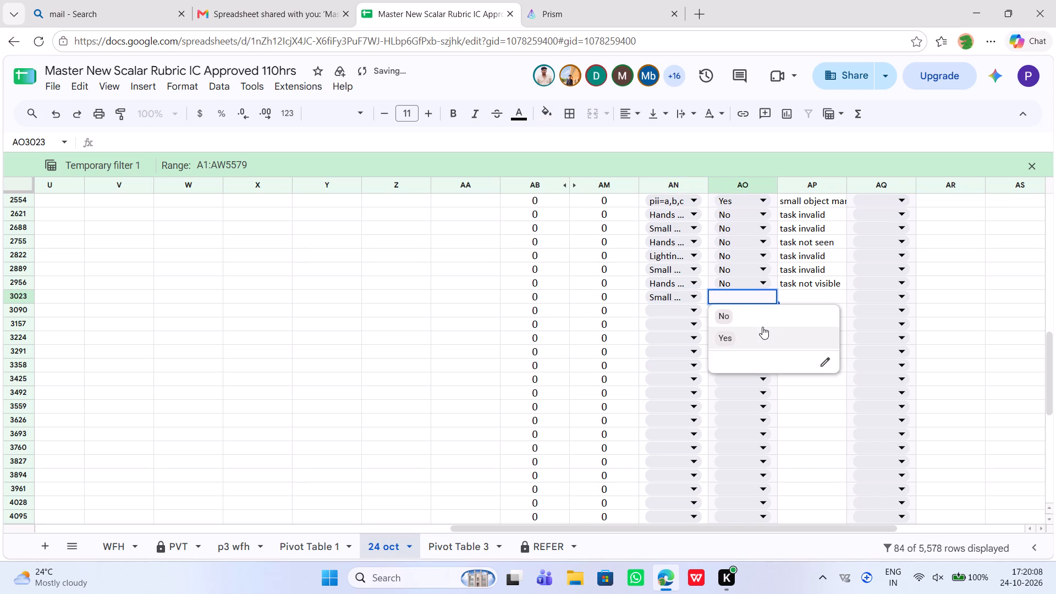
pyautogui.click(766, 300)
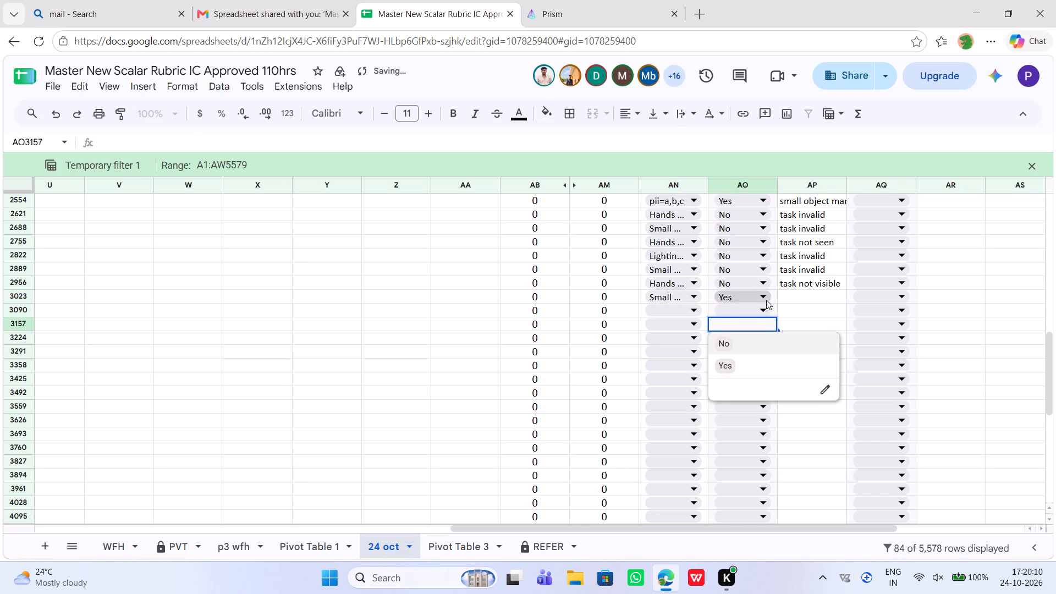
pyautogui.click(767, 312)
pyautogui.click(794, 300)
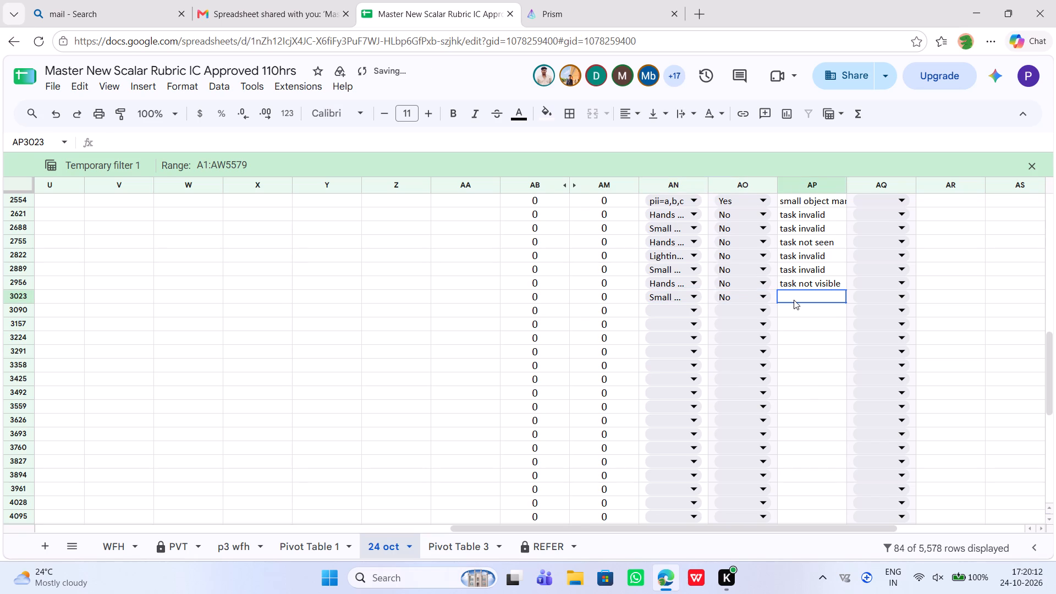
pyautogui.hotkey('ctrl', 'v')
# Open the raw video link in row 3090 of the 24 oct sheet and close the previously reviewed video's tab.
pyautogui.scroll(-1, 456, 326)
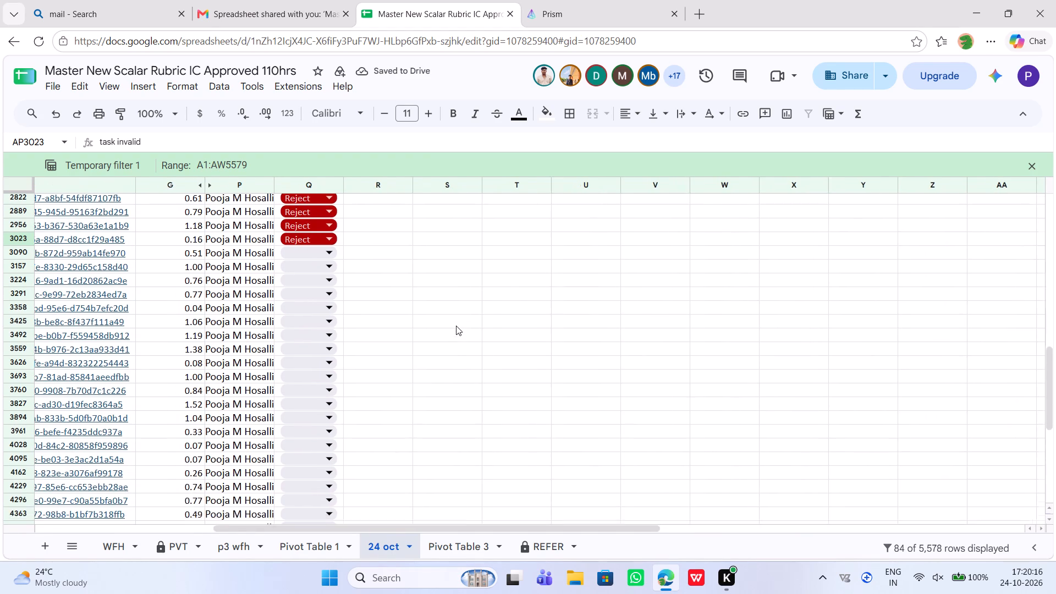
pyautogui.scroll(-1, 456, 326)
pyautogui.scroll(3, 456, 326)
pyautogui.scroll(-2, 456, 326)
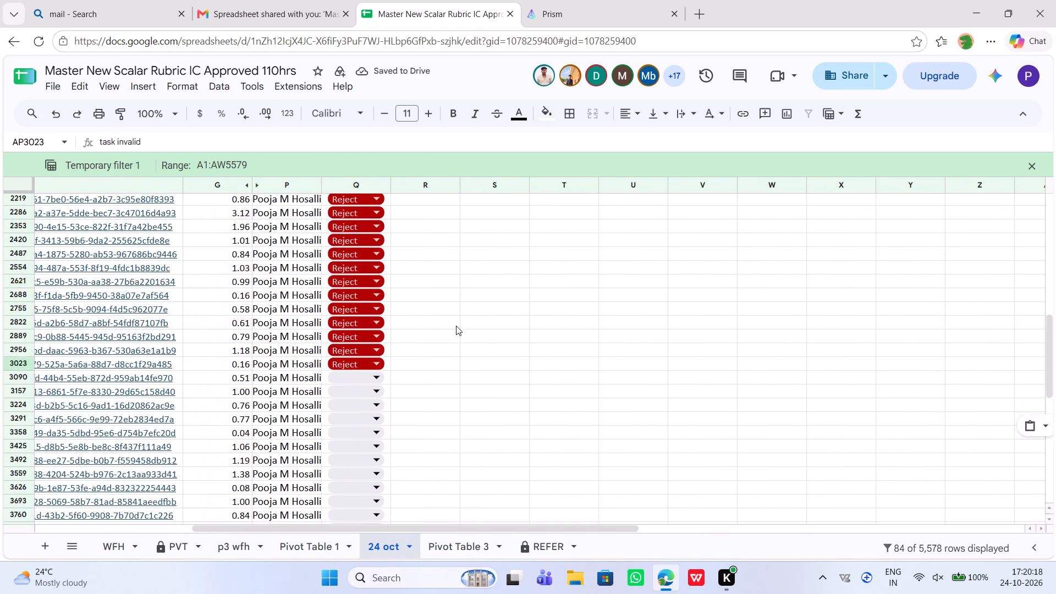
pyautogui.scroll(-5, 456, 326)
pyautogui.scroll(2, 456, 326)
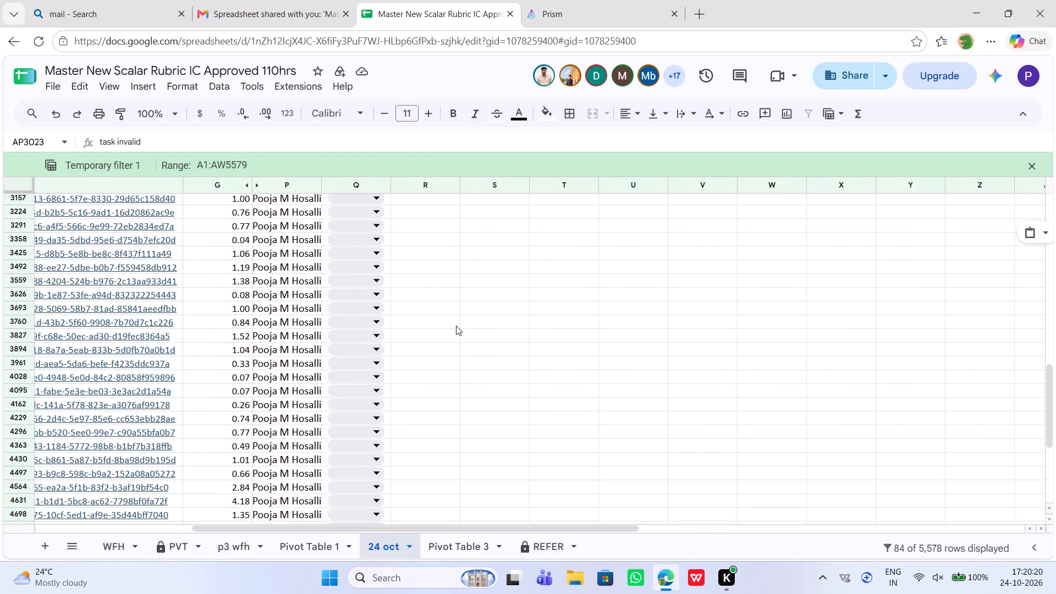
pyautogui.scroll(2, 456, 326)
pyautogui.click(169, 227)
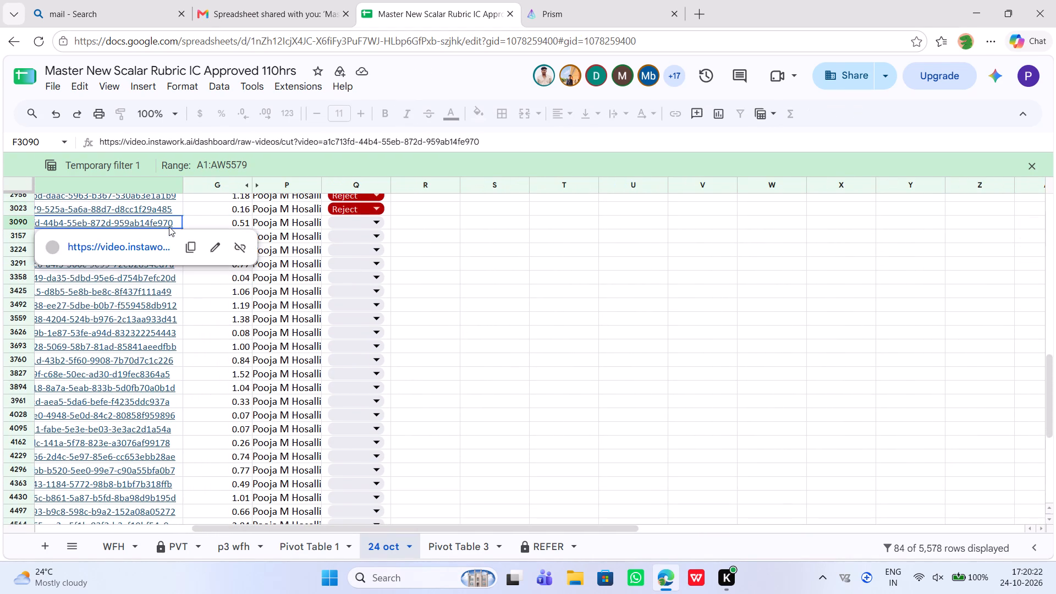
pyautogui.click(158, 249)
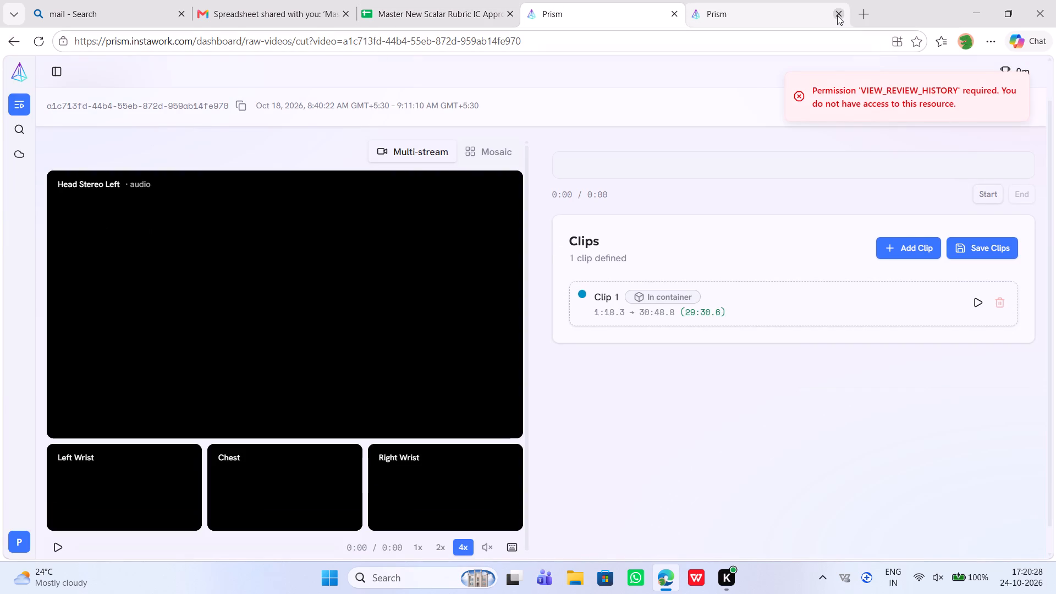
pyautogui.click(837, 15)
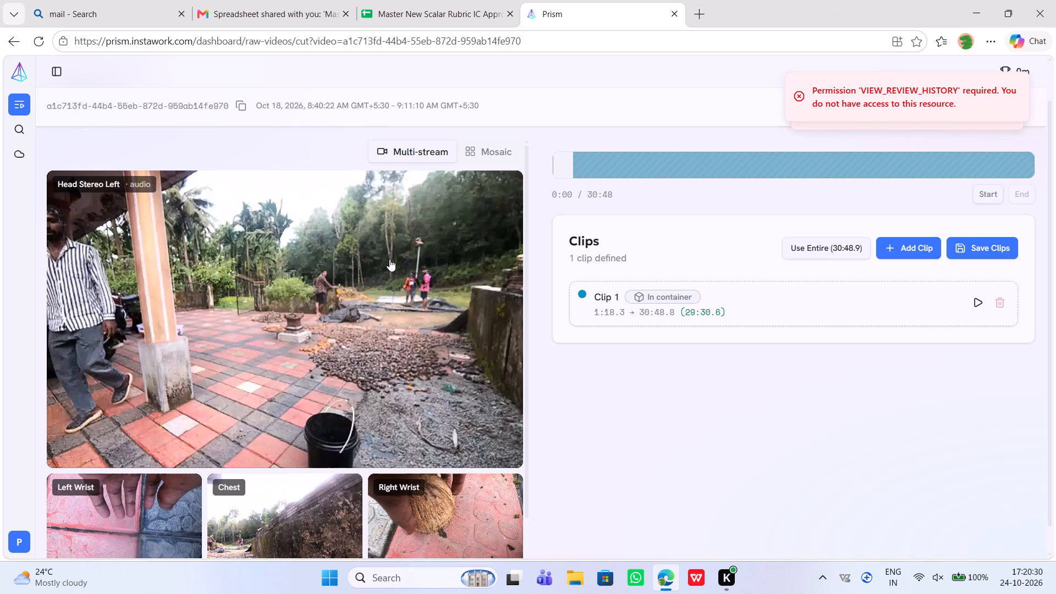
# Play the row 3090 raw video from its start to examine the task in the camera views.
pyautogui.click(389, 259)
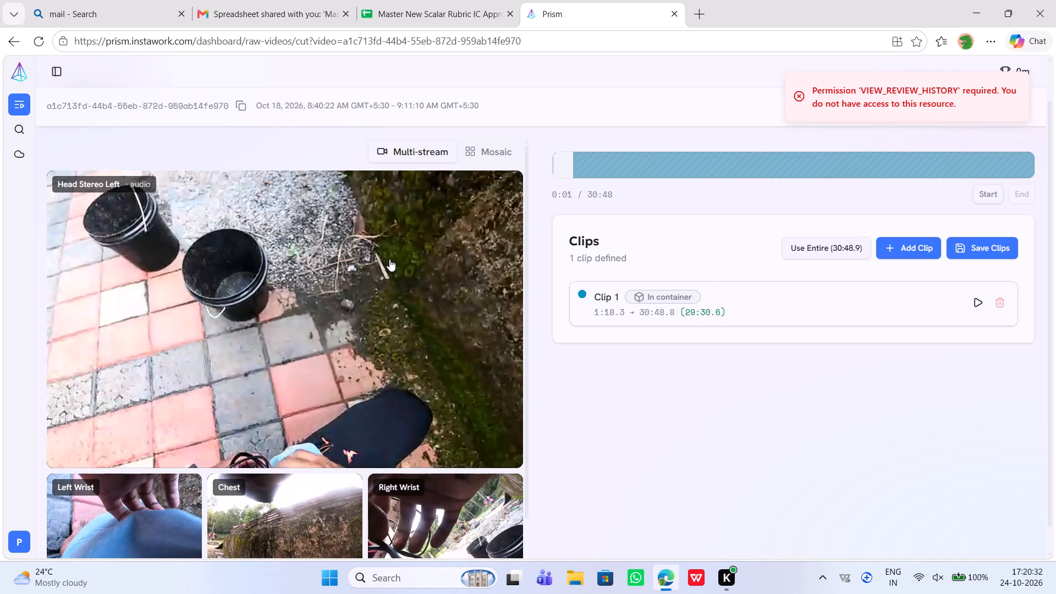
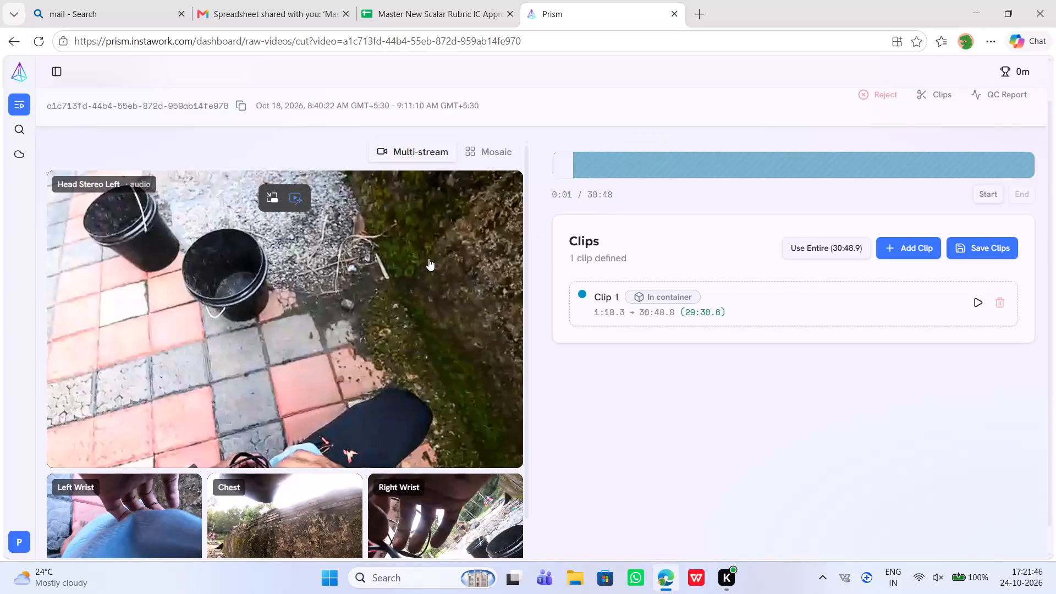
# Skip ahead through Clip 1 of the row 3090 raw video, from about 4:39 to near 29:10 and 30:31, examining the task in the camera views.
pyautogui.click(625, 162)
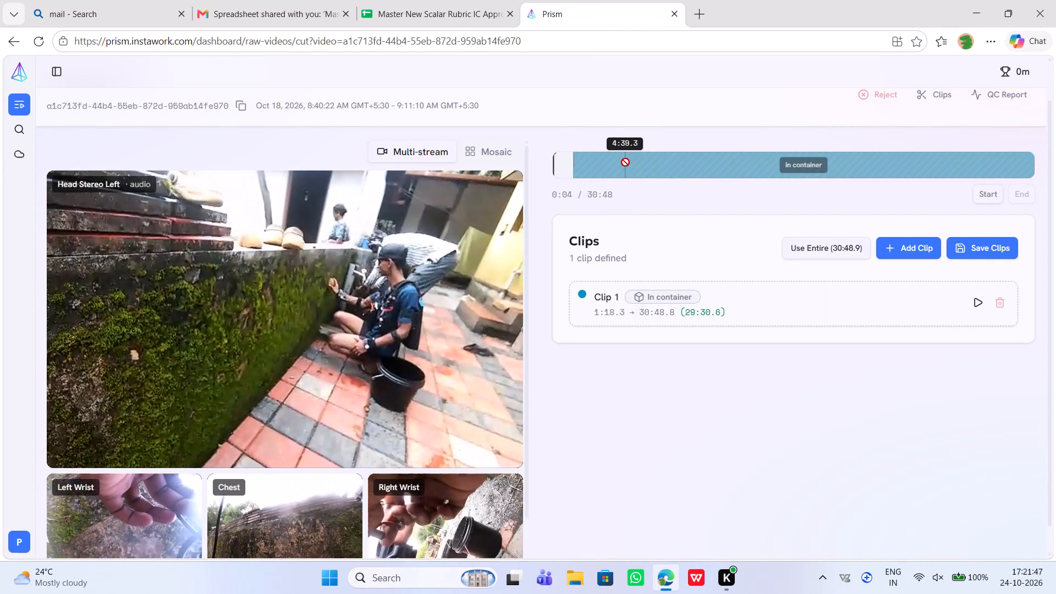
pyautogui.click(796, 153)
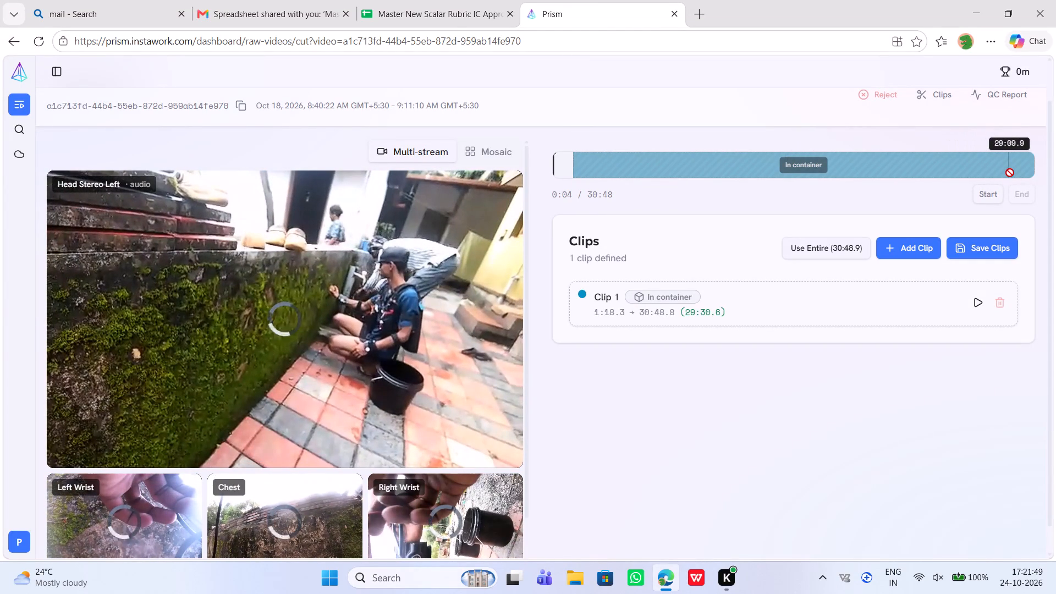
pyautogui.click(1010, 173)
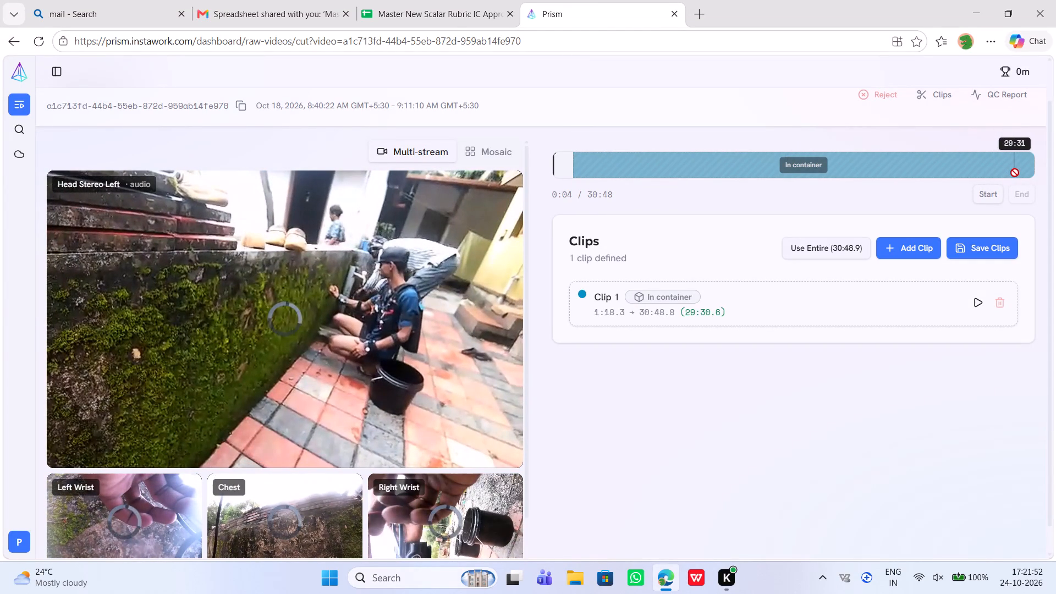
pyautogui.click(961, 212)
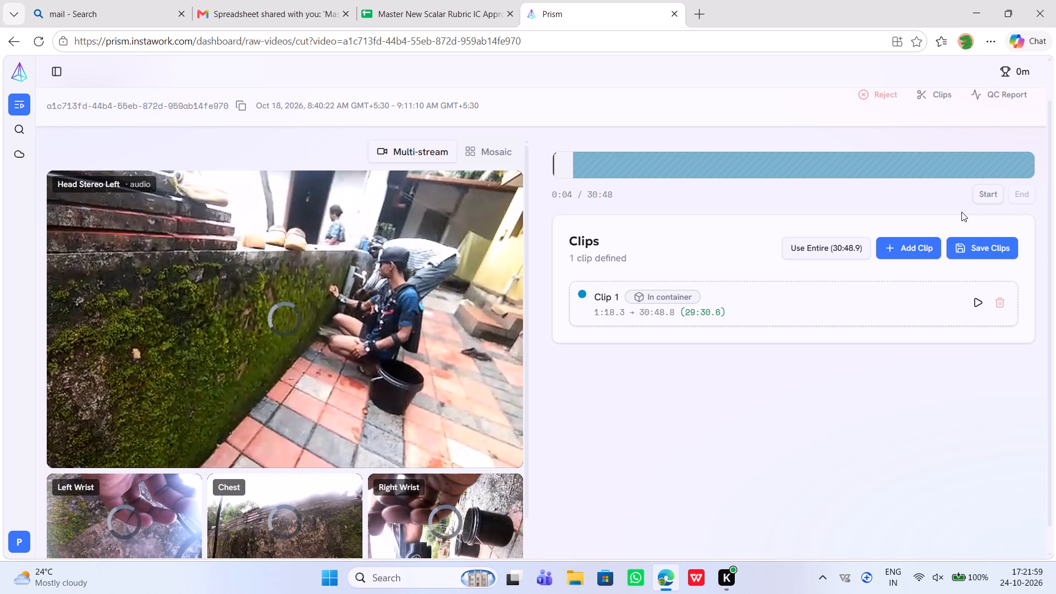
pyautogui.click(908, 397)
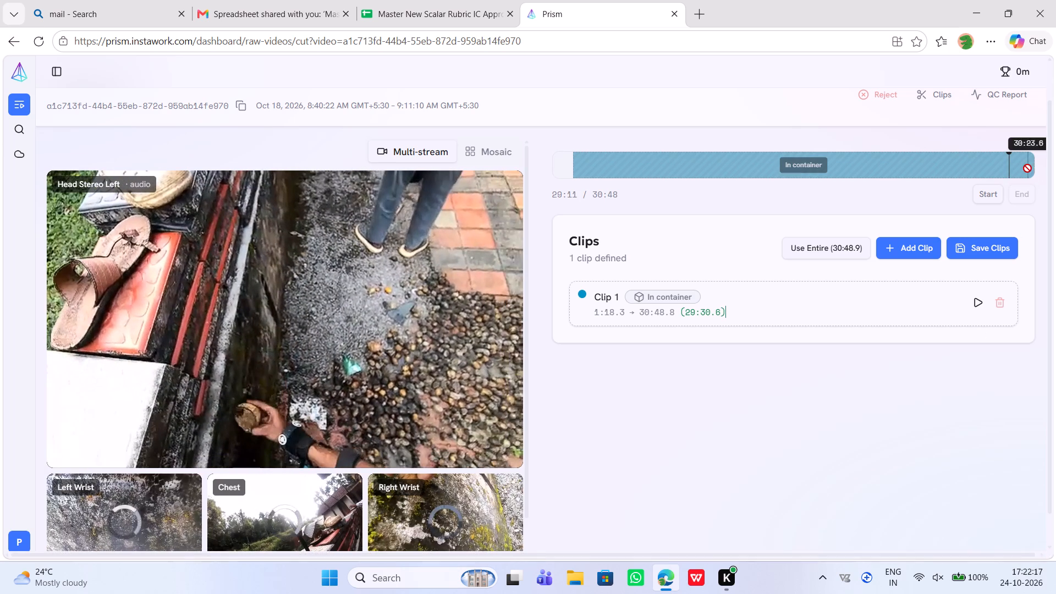
pyautogui.click(1031, 170)
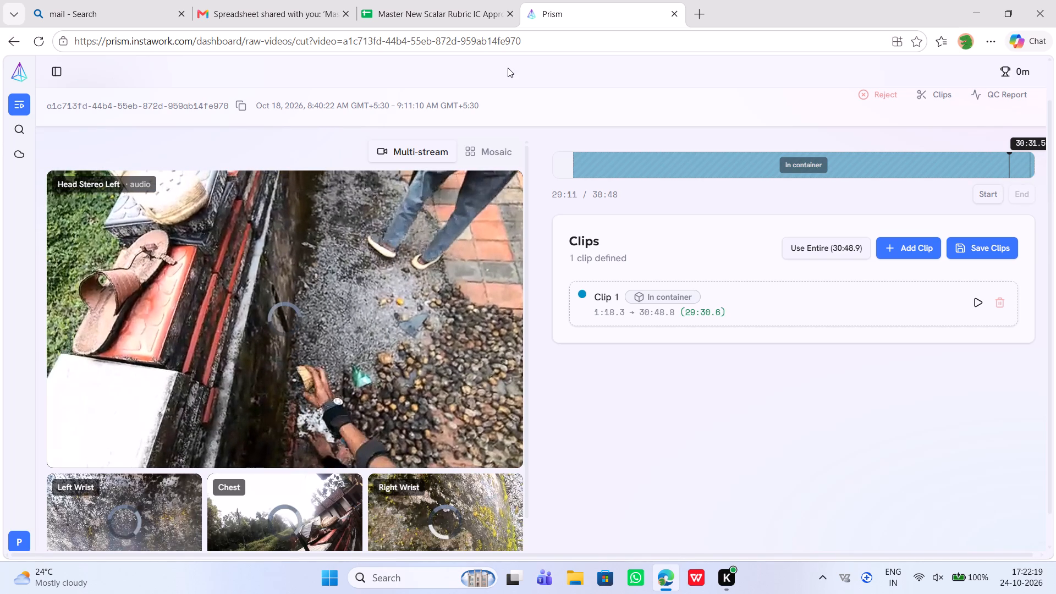
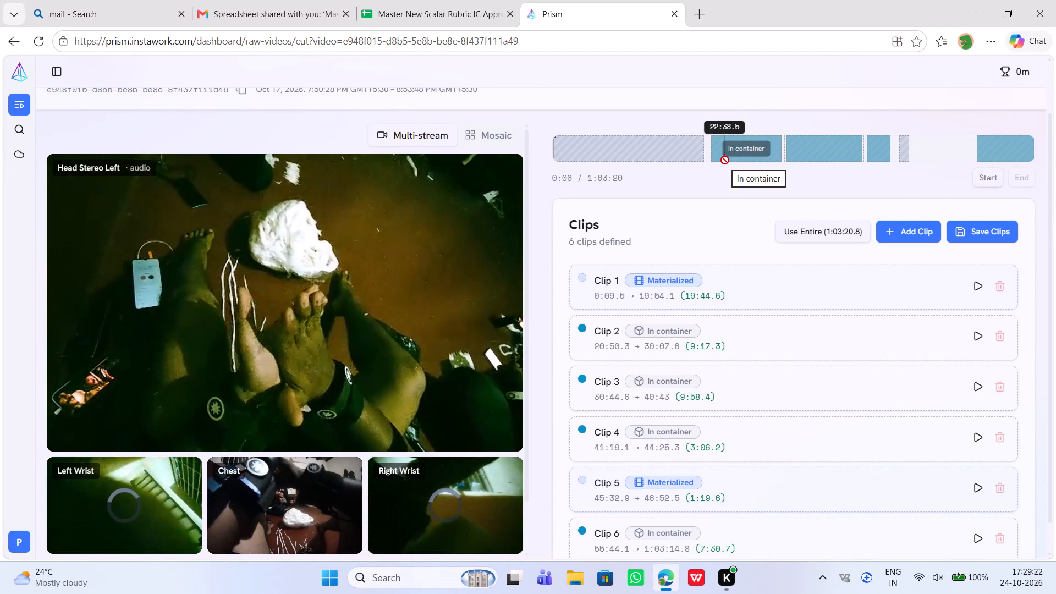
# Sample the raw video's full timeline at about 16:25, 35:20, 54:54 and the final minute, examining the task in the camera views.
pyautogui.click(678, 150)
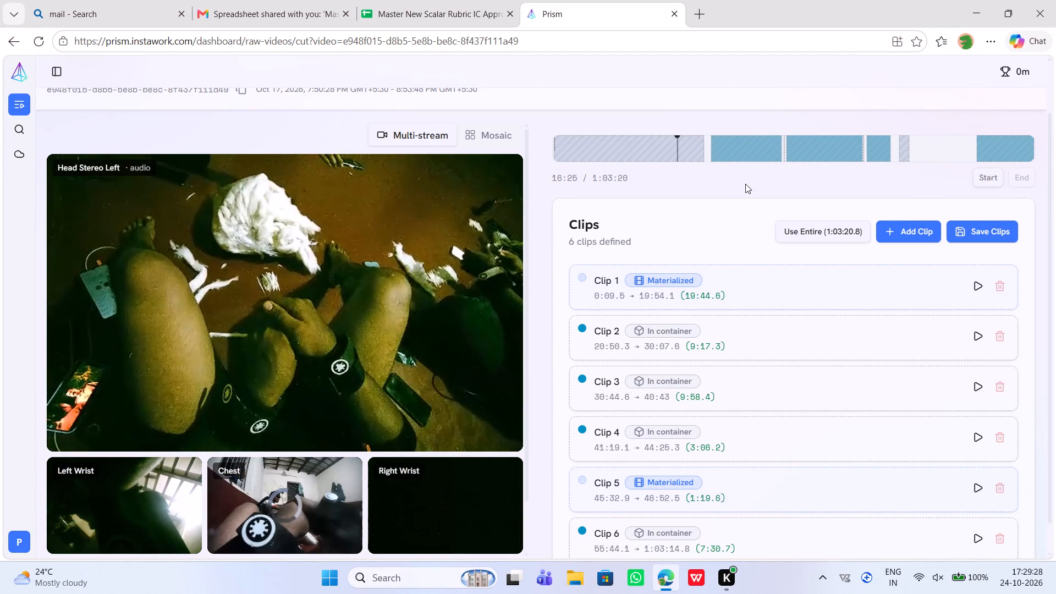
pyautogui.click(822, 142)
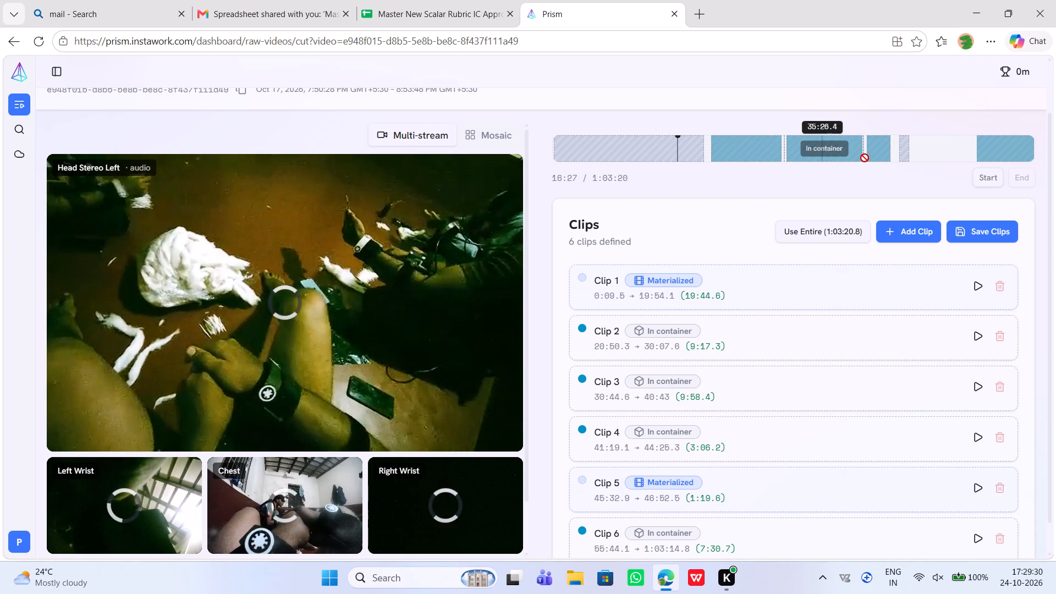
pyautogui.click(882, 169)
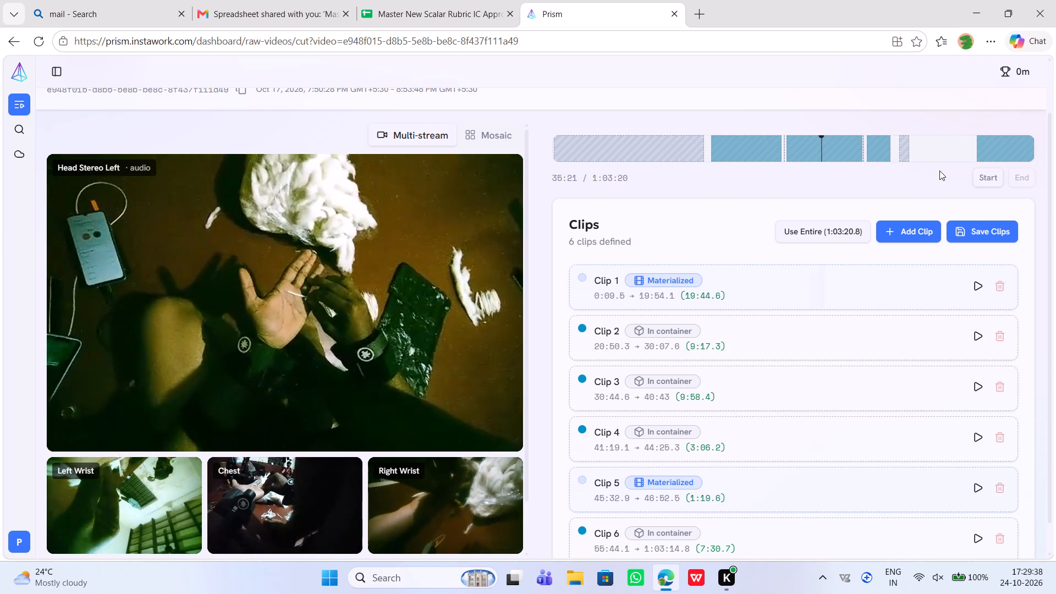
pyautogui.click(971, 146)
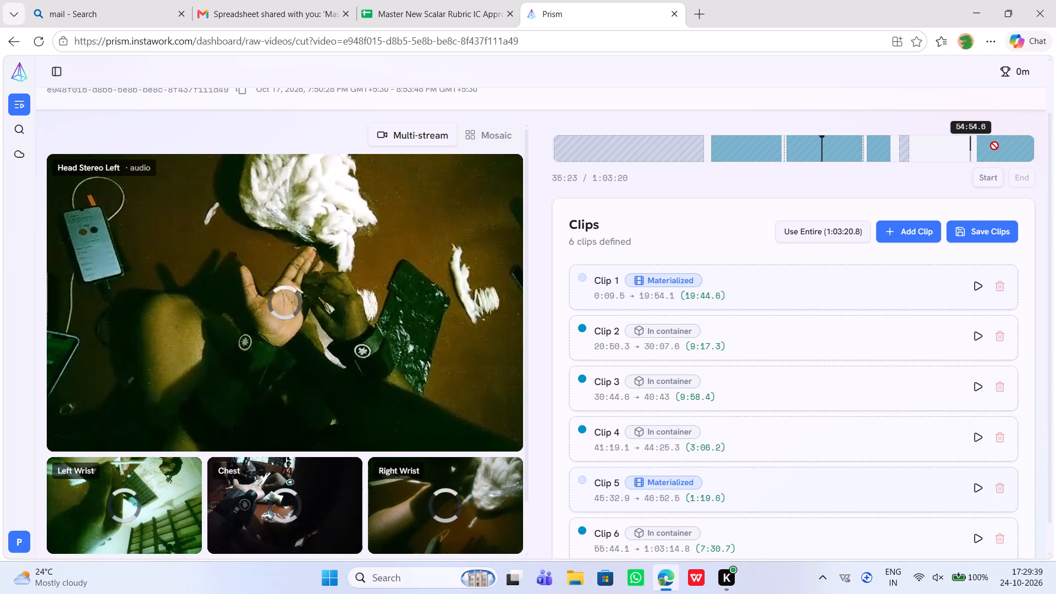
pyautogui.click(1028, 148)
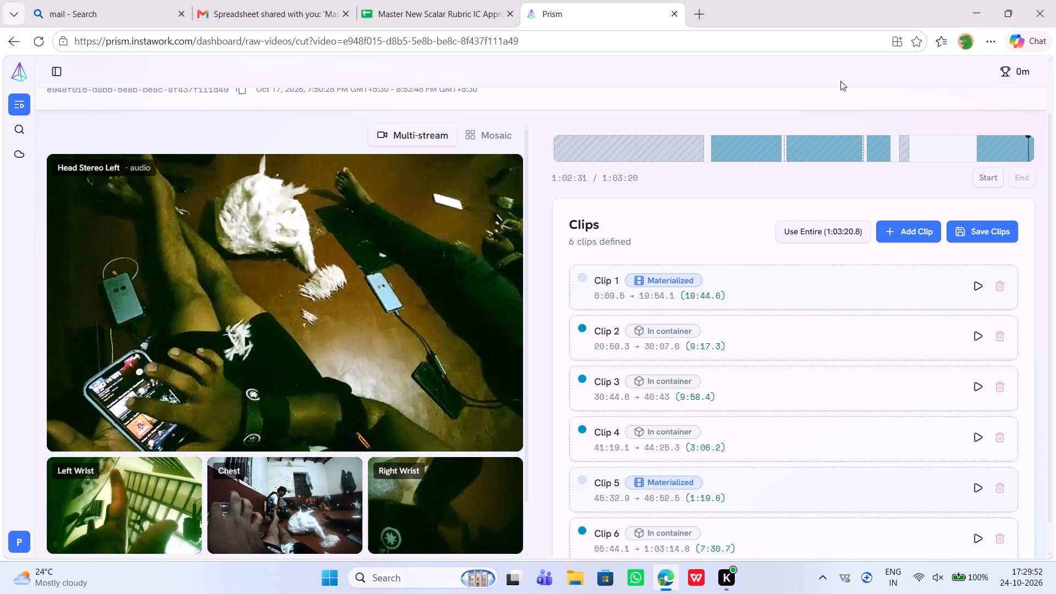
pyautogui.click(1032, 151)
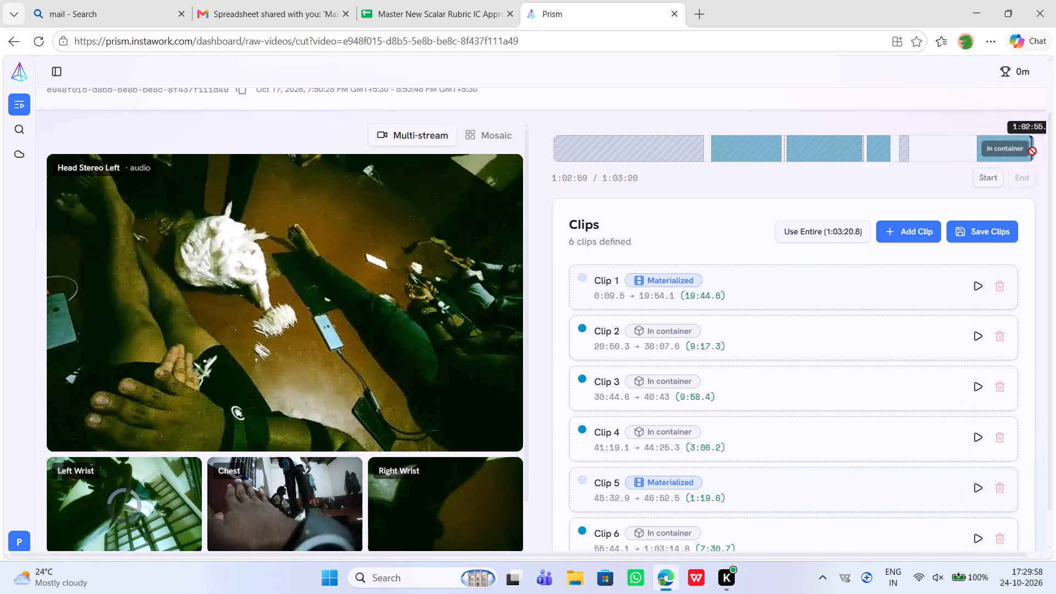
pyautogui.click(863, 102)
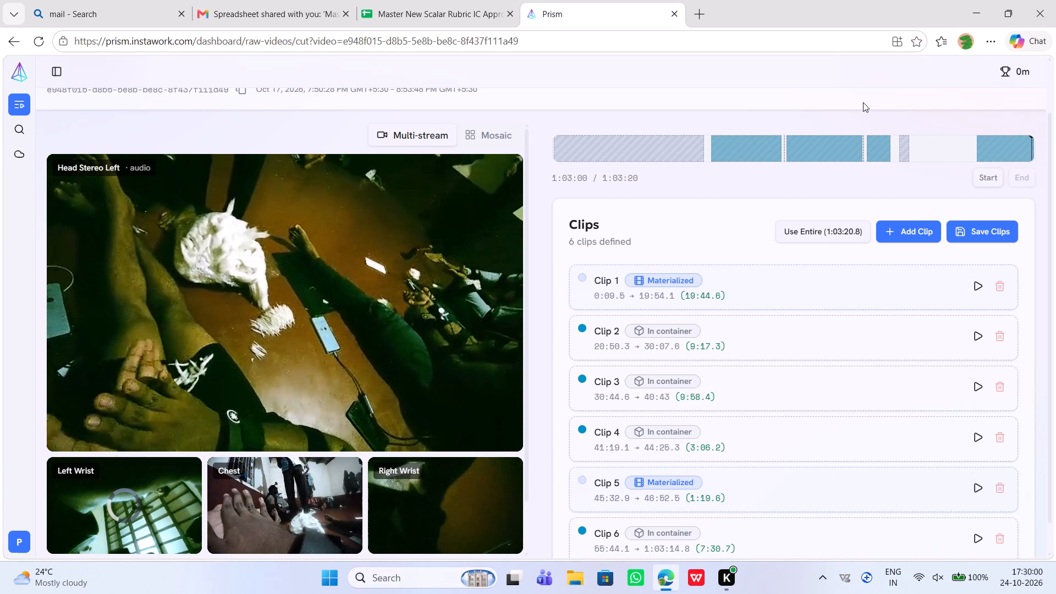
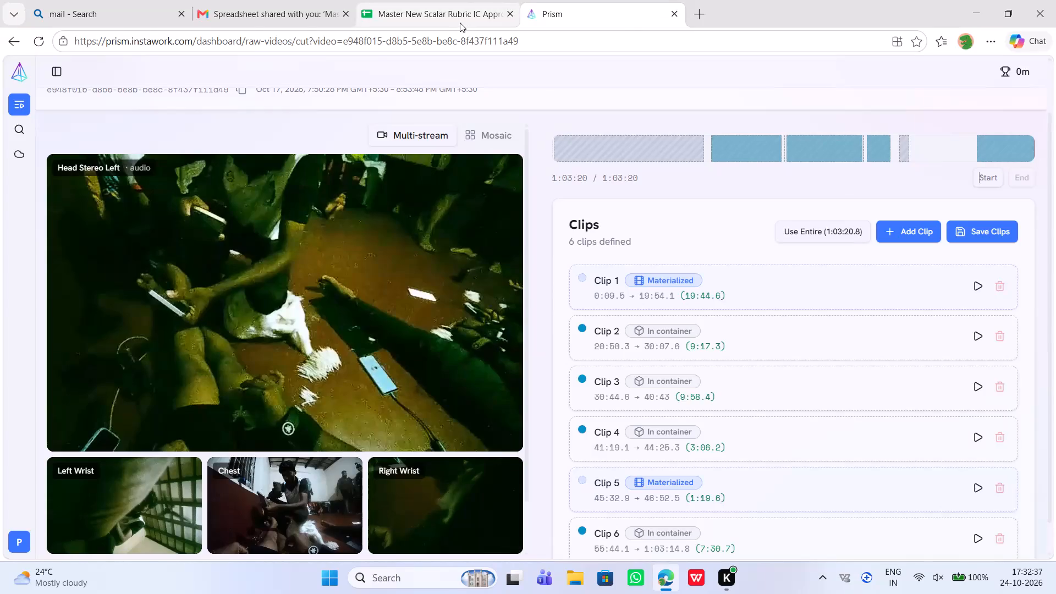
# Record row 3425 in the 24 oct sheet as Reject, issue Small Object Manipulation, column AO No, remark "task invalid".
pyautogui.click(460, 23)
pyautogui.click(455, 244)
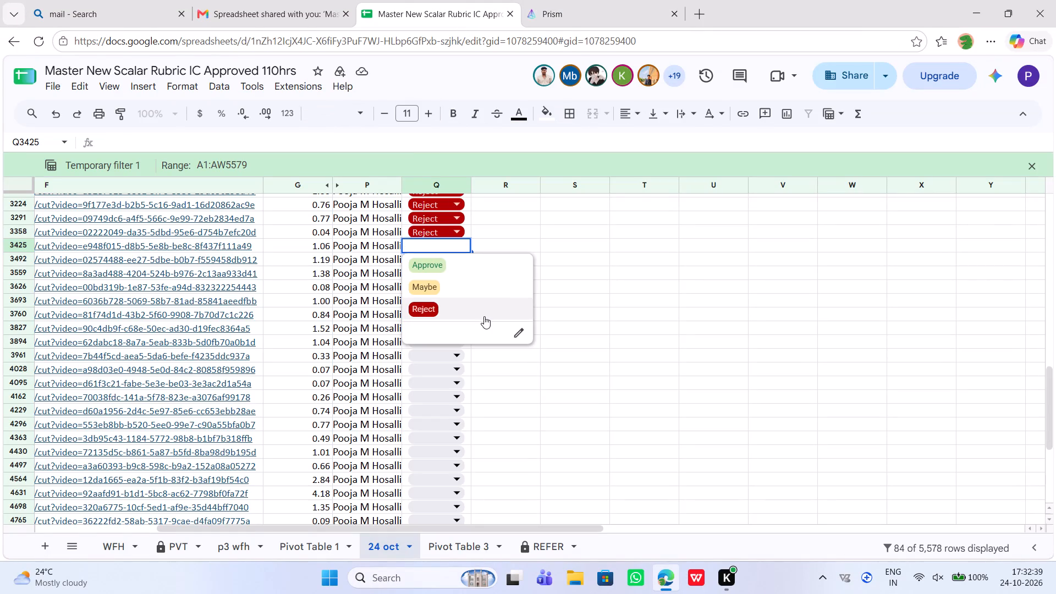
pyautogui.click(484, 316)
pyautogui.hscroll(-6, 793, 264)
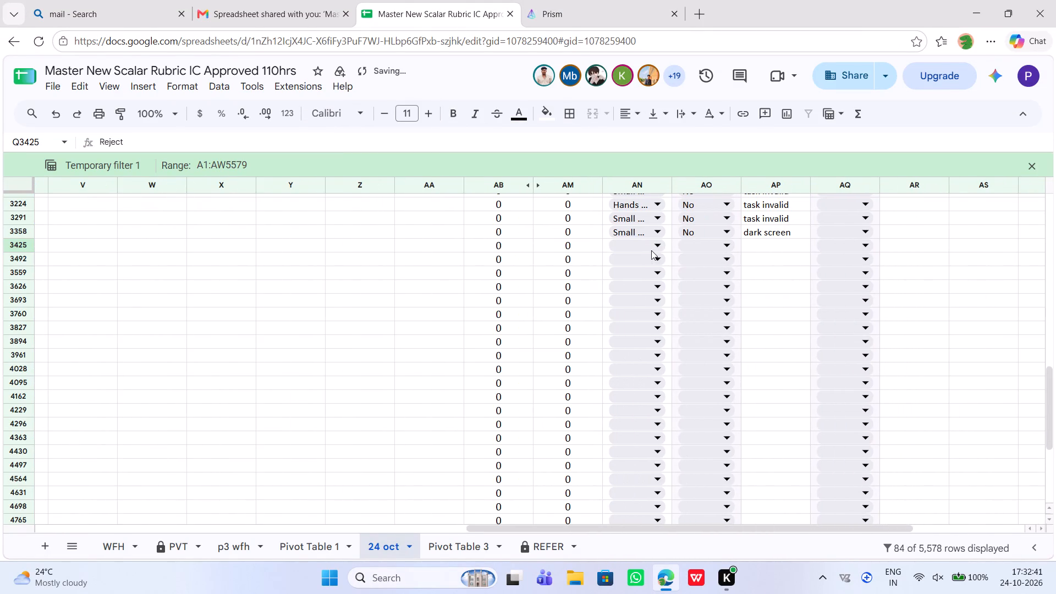
pyautogui.click(654, 248)
pyautogui.click(654, 387)
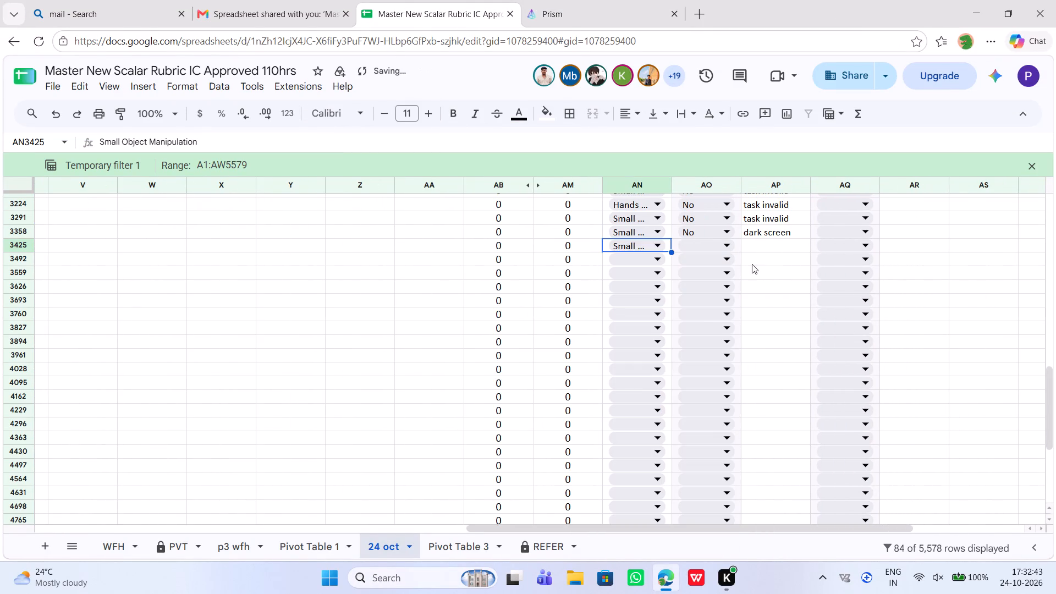
pyautogui.click(761, 251)
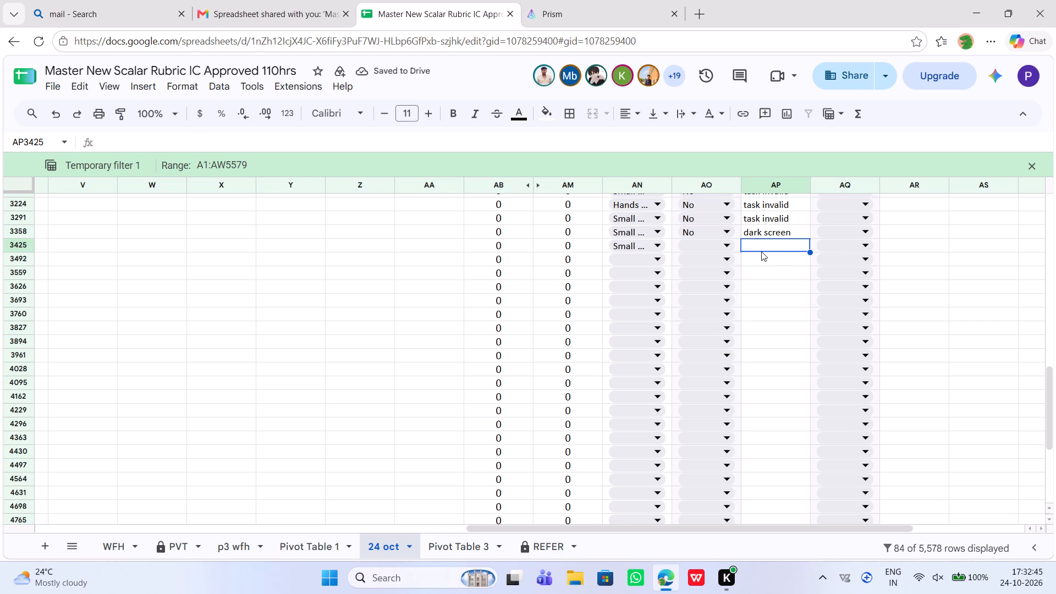
pyautogui.hotkey('ctrl', 'v')
pyautogui.moveTo(719, 246); pyautogui.dragTo(719, 265)
pyautogui.click(719, 265)
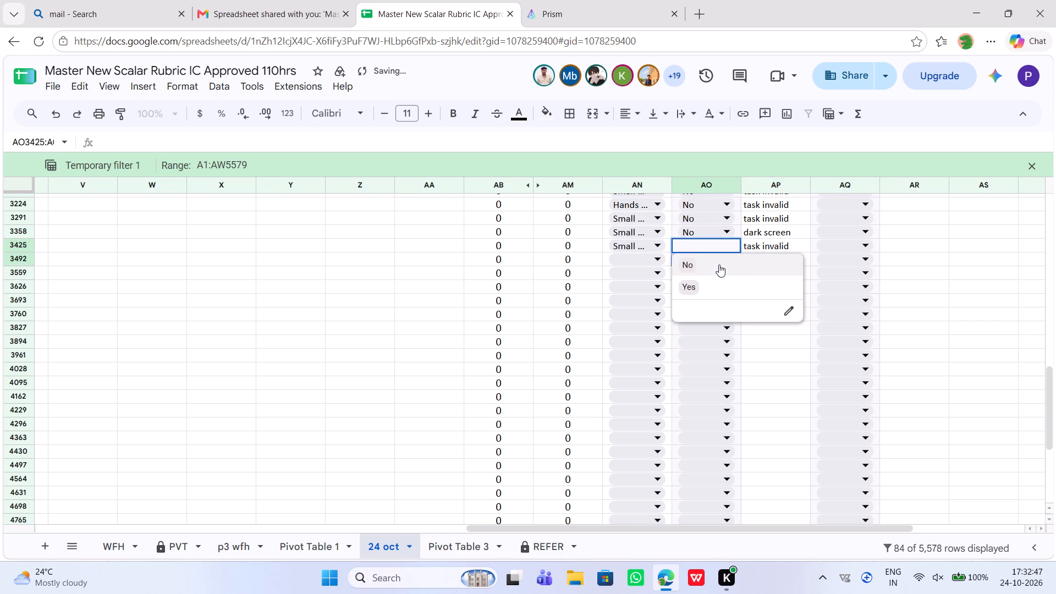
# Open the raw video linked in row 3492 of the 24 oct sheet.
pyautogui.hscroll(5, 570, 297)
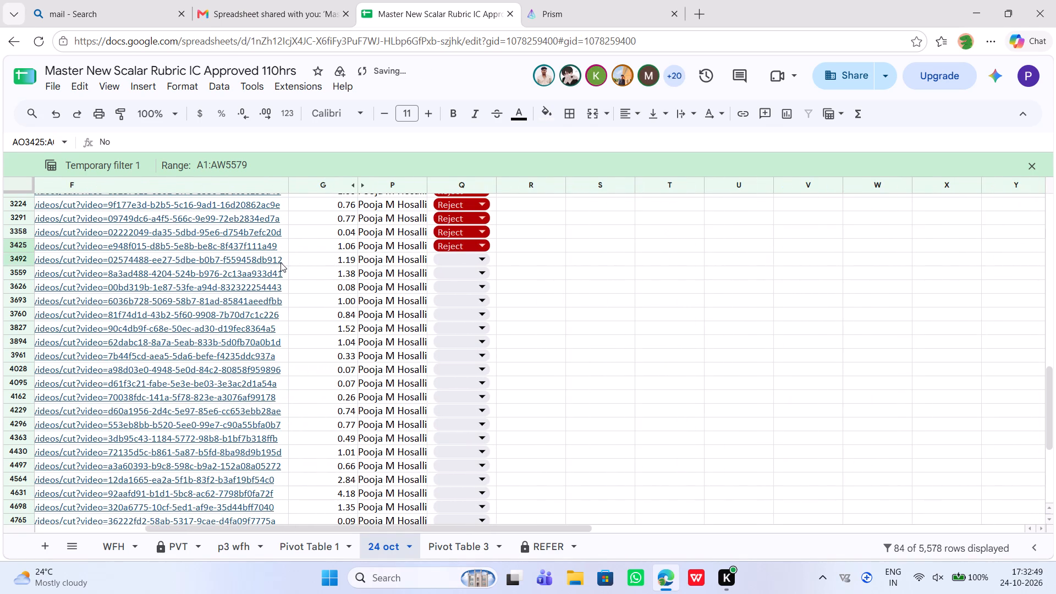
pyautogui.click(278, 262)
pyautogui.click(146, 282)
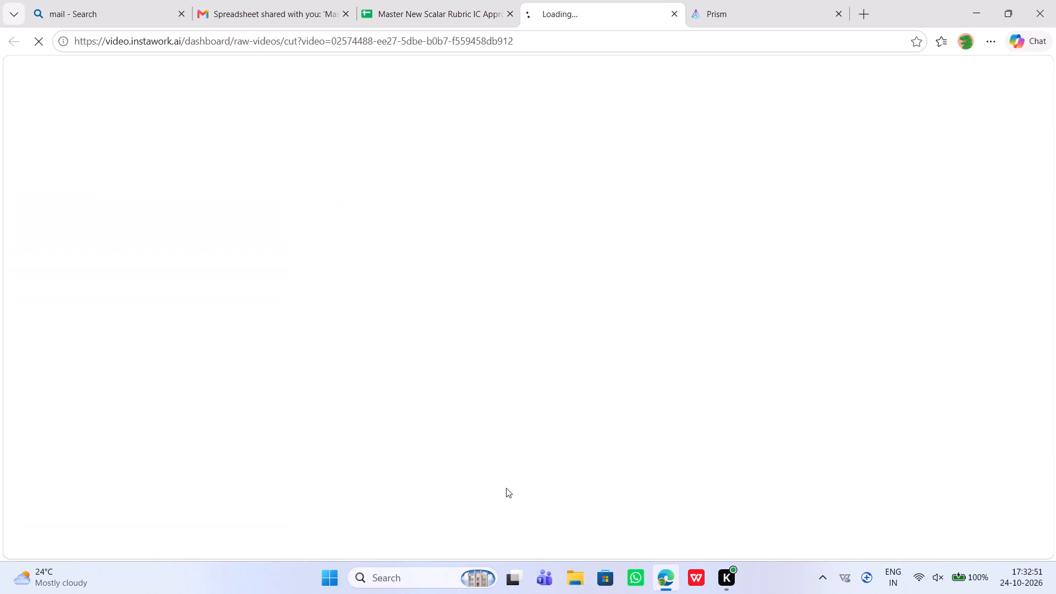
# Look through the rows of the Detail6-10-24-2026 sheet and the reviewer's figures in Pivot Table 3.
pyautogui.click(457, 7)
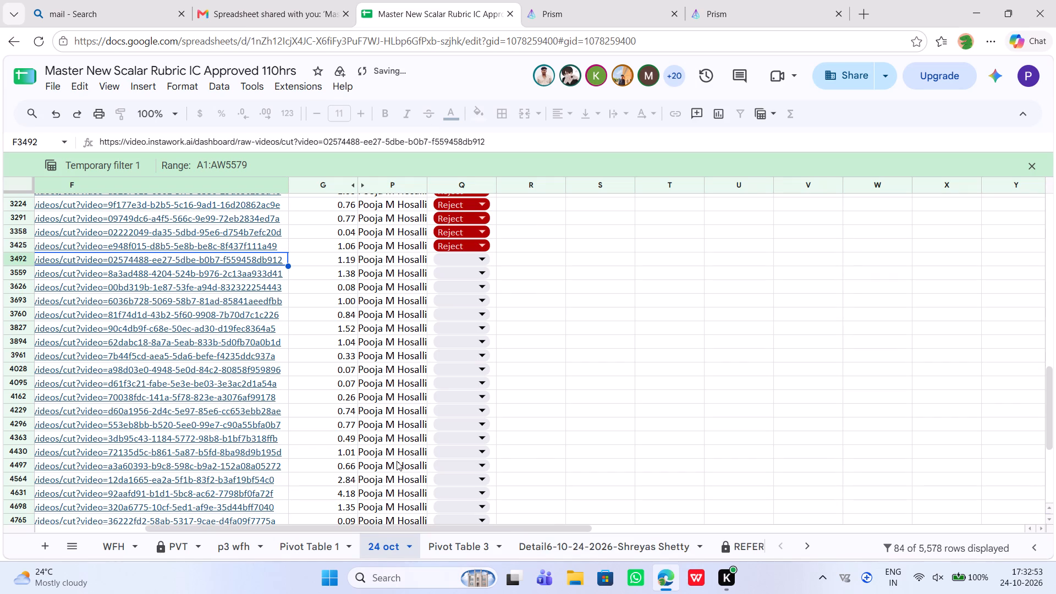
pyautogui.click(576, 553)
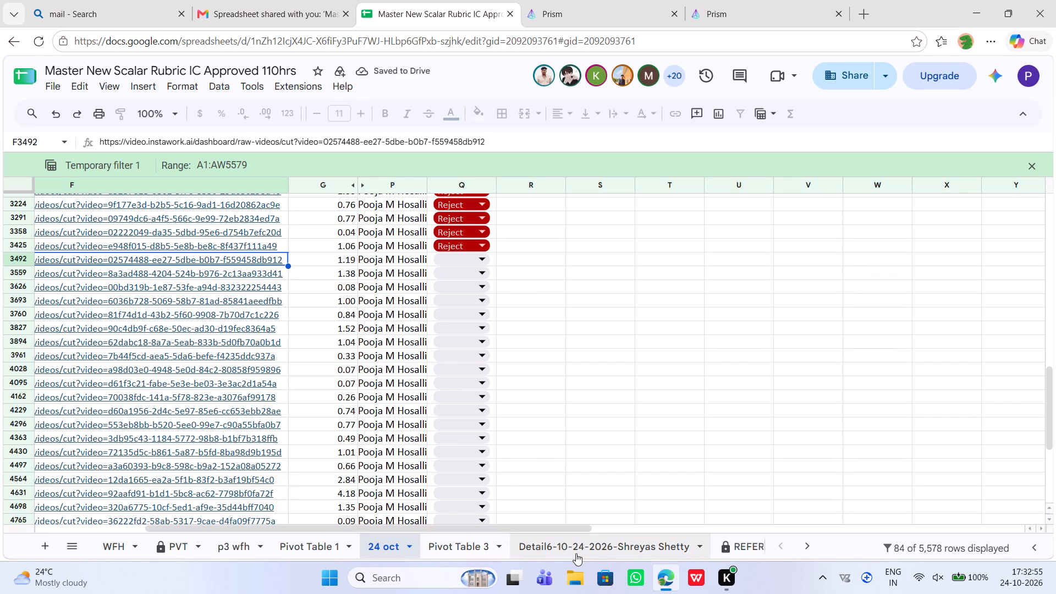
pyautogui.hscroll(3, 569, 435)
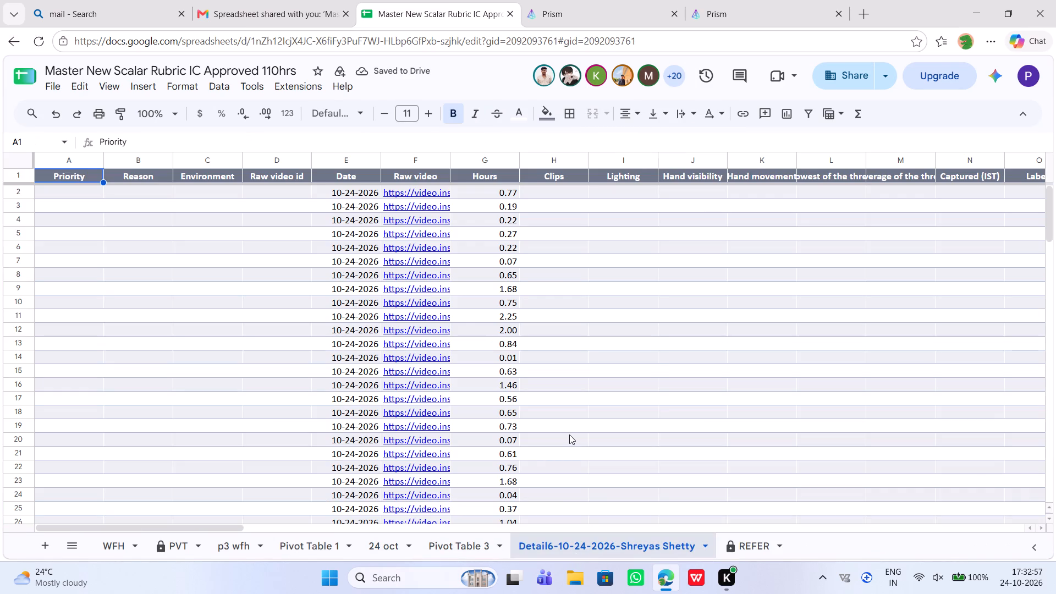
pyautogui.hscroll(1, 569, 435)
pyautogui.scroll(-5, 569, 435)
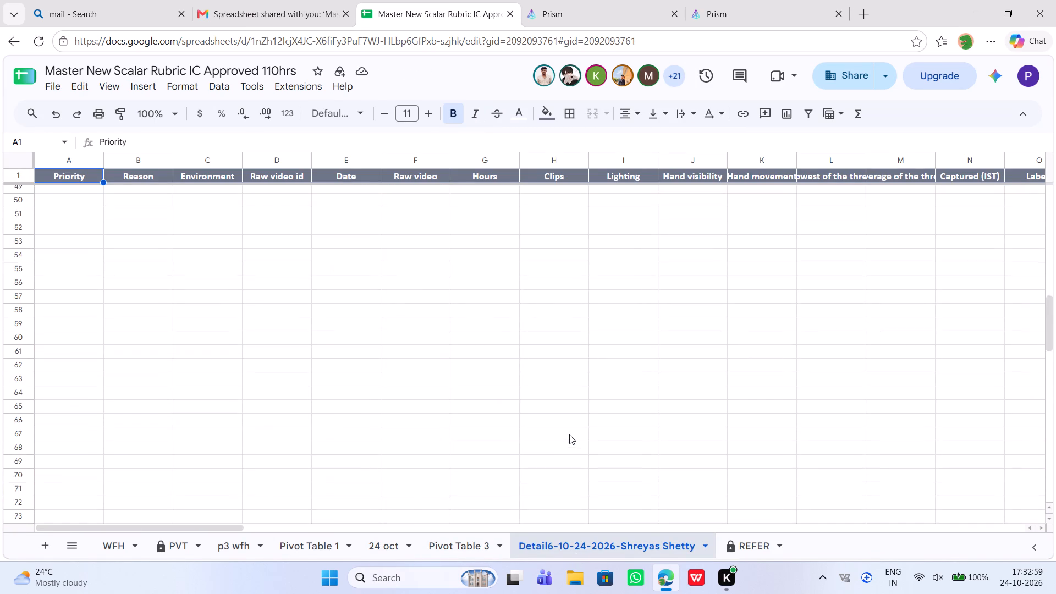
pyautogui.scroll(11, 569, 435)
pyautogui.click(454, 546)
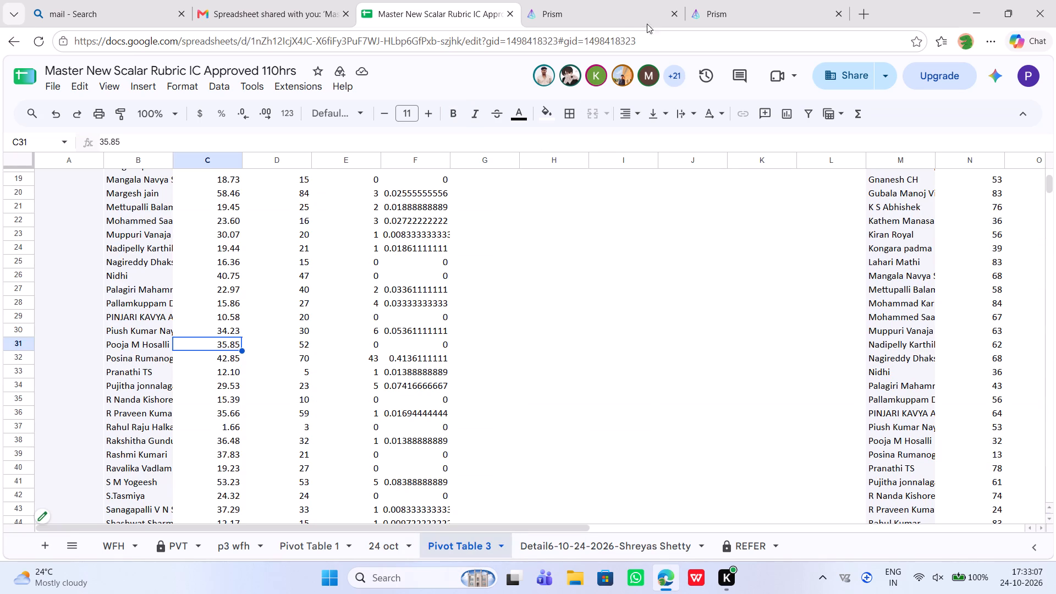
# Play row 3492's raw video, close the previous row's video, and sample it at about 51:14 and in its final minute.
pyautogui.click(632, 16)
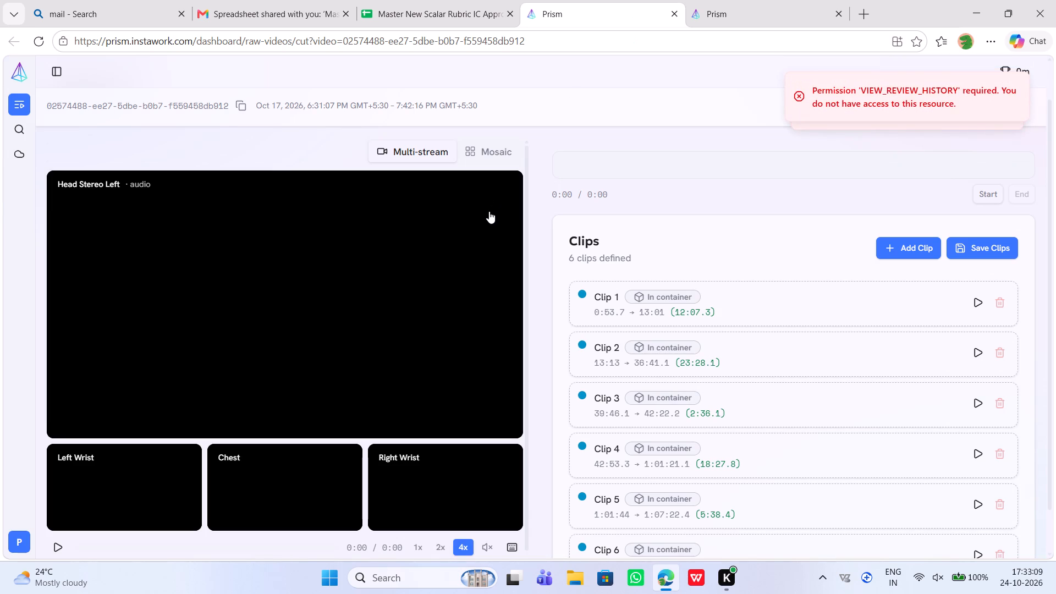
pyautogui.click(489, 211)
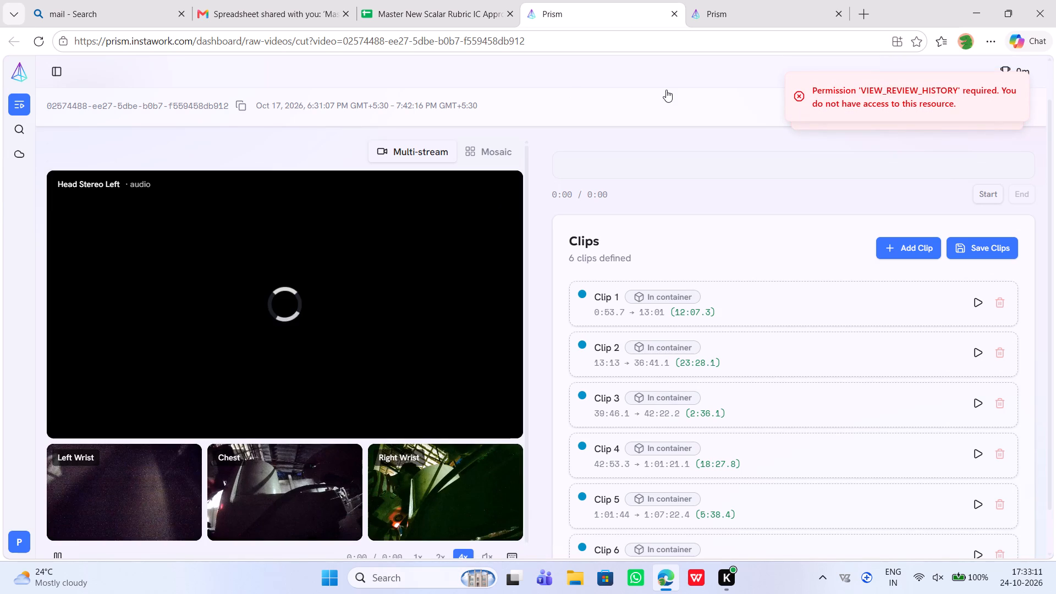
pyautogui.click(833, 17)
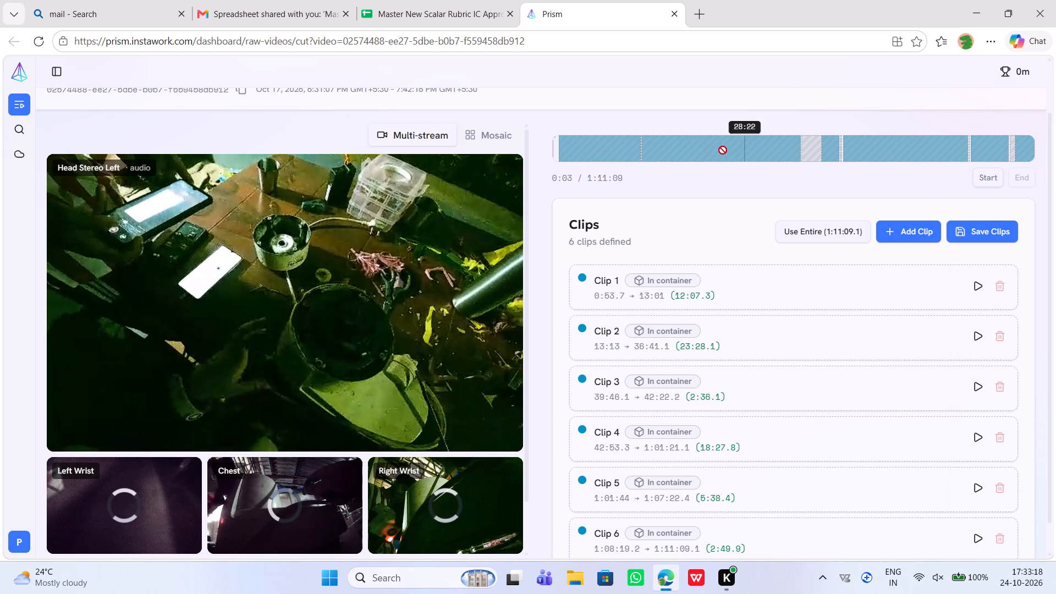
pyautogui.click(899, 156)
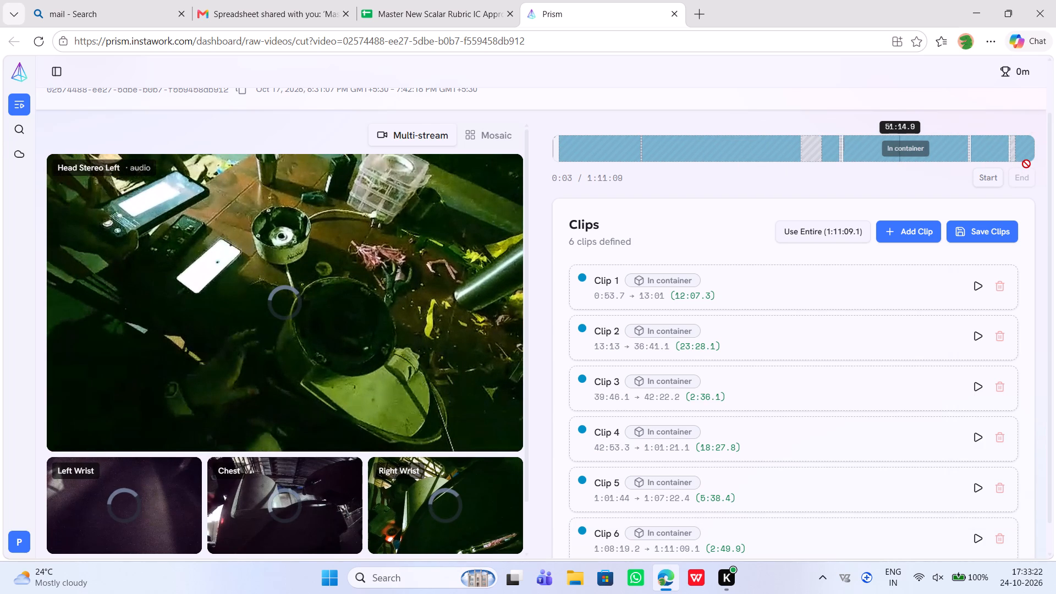
pyautogui.click(925, 176)
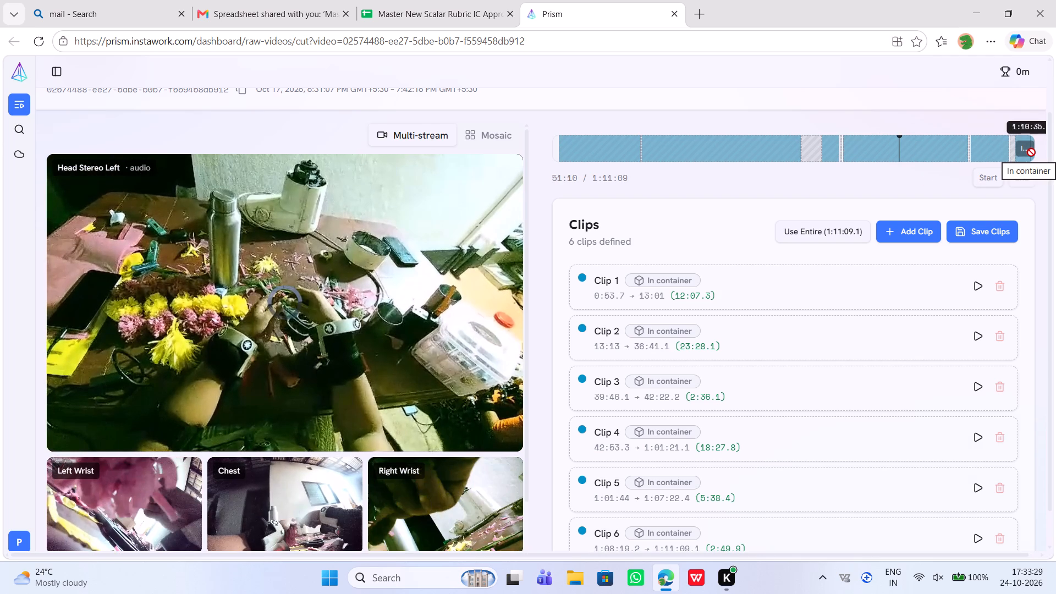
pyautogui.click(1031, 152)
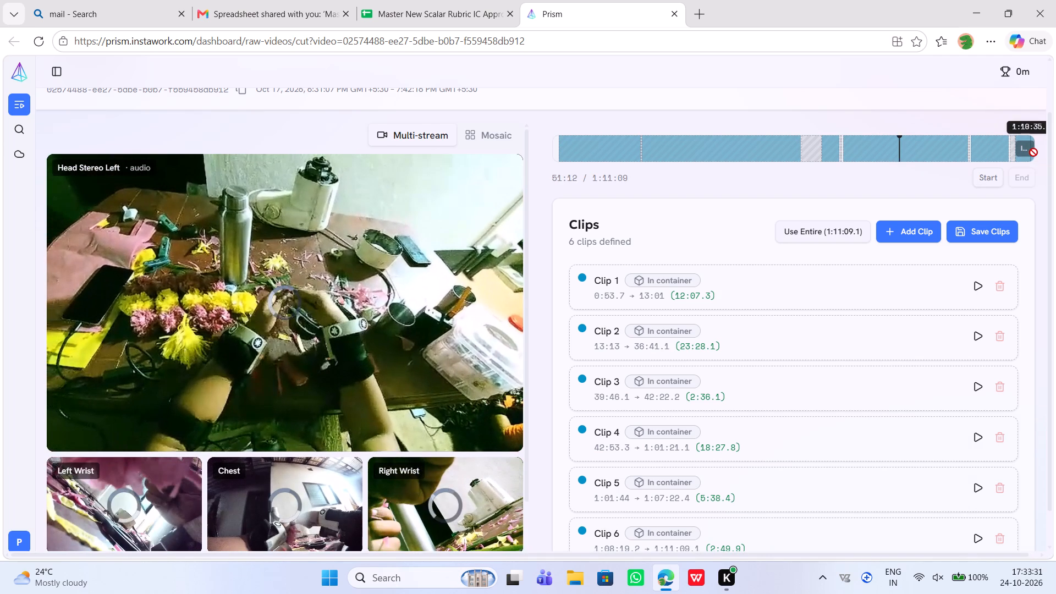
pyautogui.click(1033, 152)
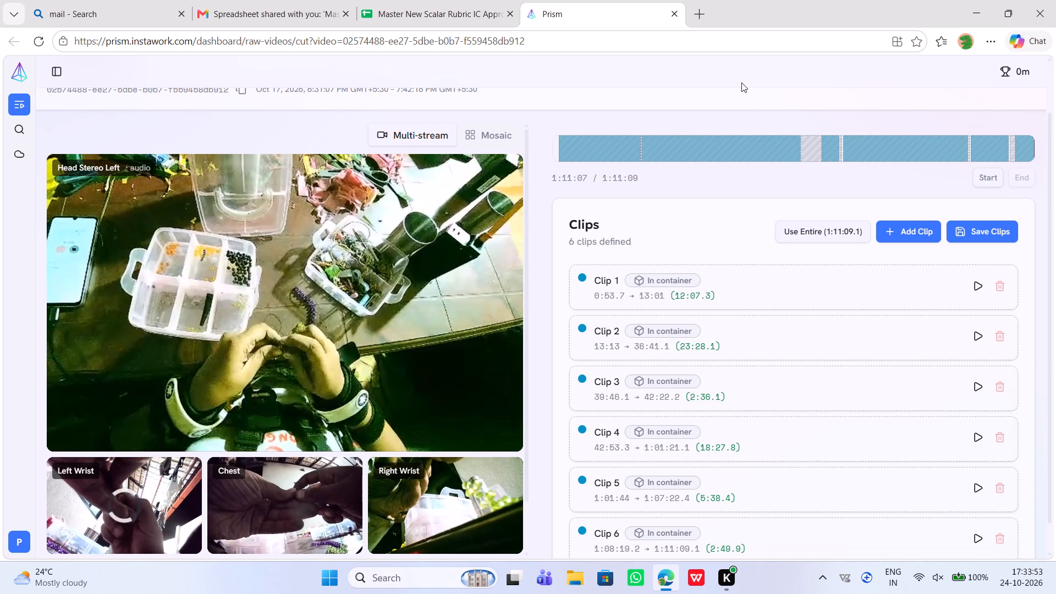
# Record row 3492 in the 24 oct sheet as Reject, Small Object Manipulation, column AO No, remark "task invalid", and close its video.
pyautogui.click(471, 10)
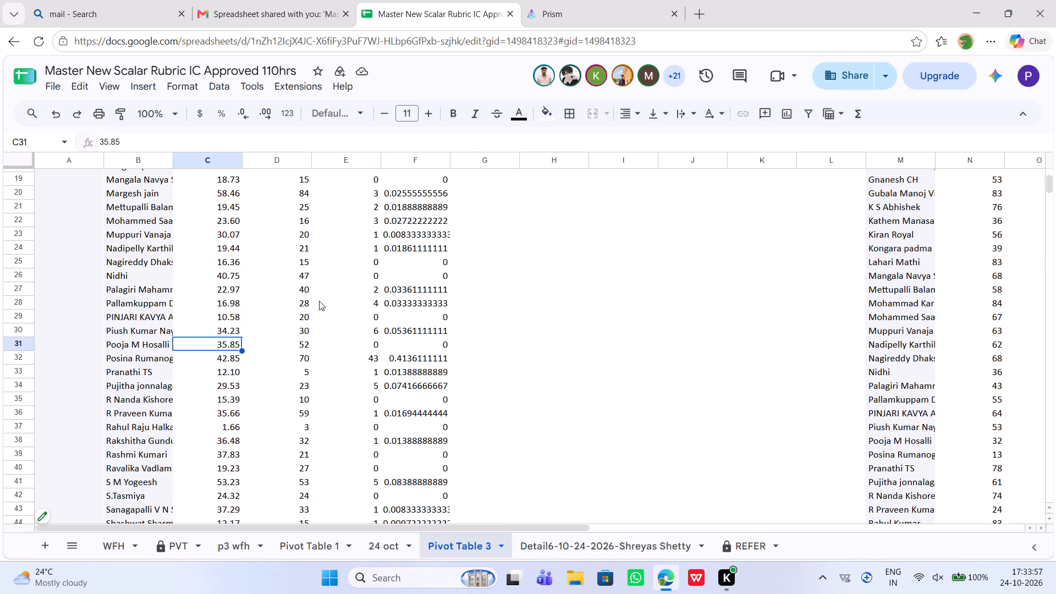
pyautogui.click(388, 551)
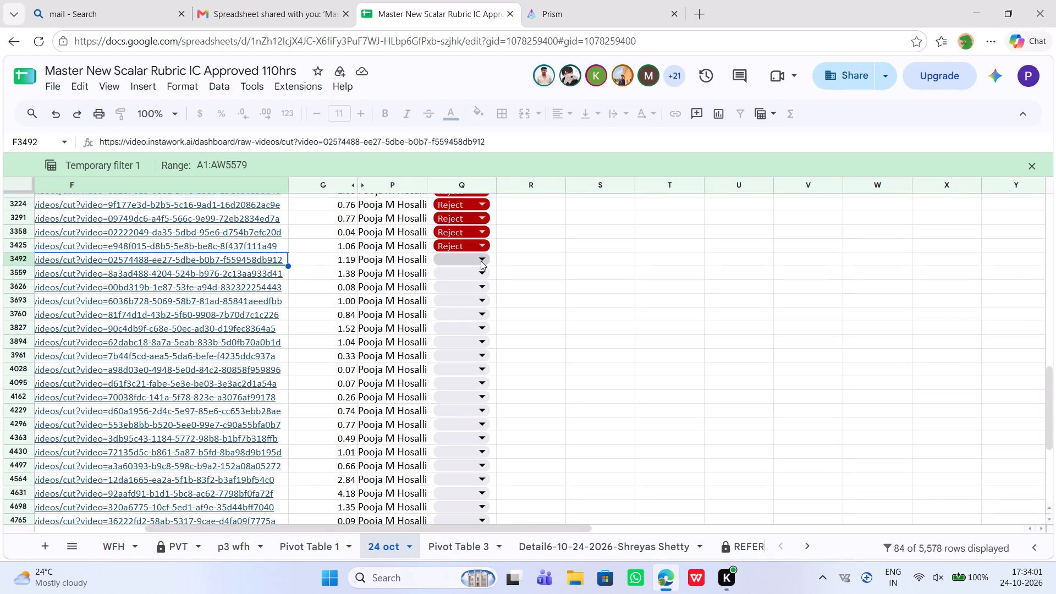
pyautogui.click(481, 261)
pyautogui.click(489, 314)
pyautogui.hscroll(-6, 727, 316)
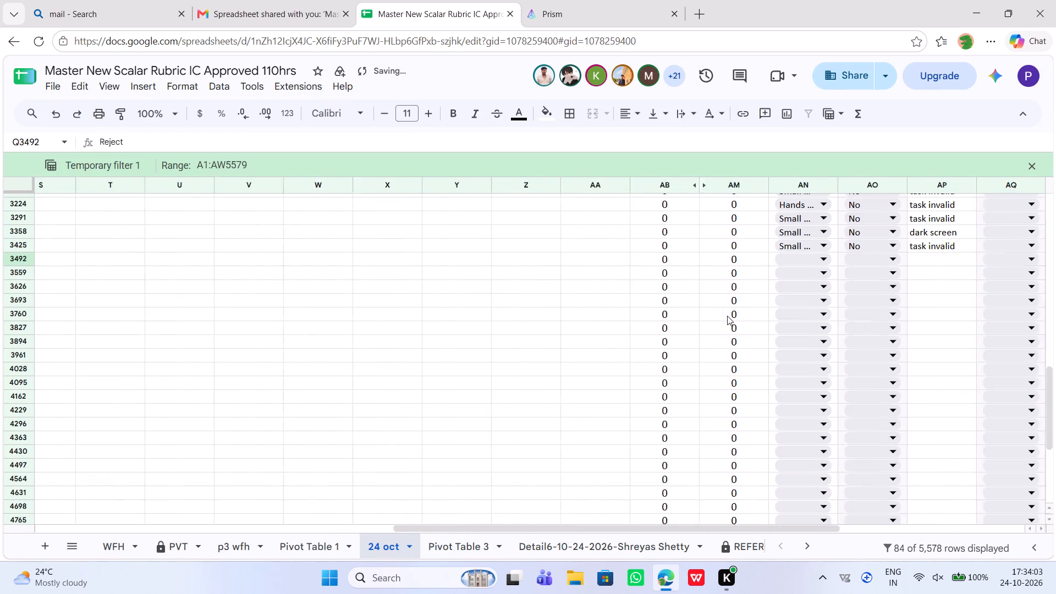
pyautogui.click(664, 258)
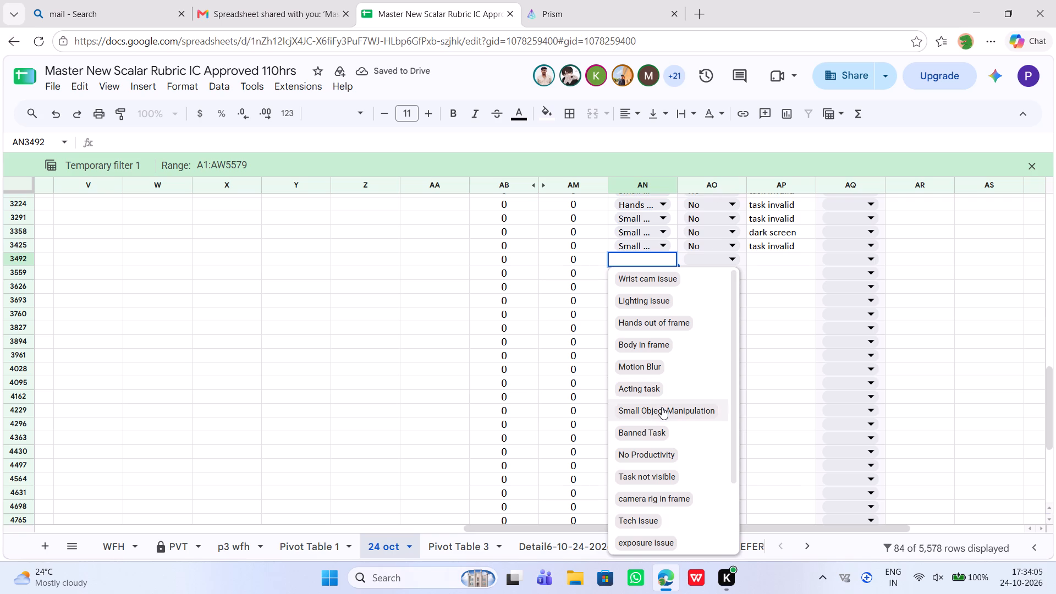
pyautogui.click(662, 407)
pyautogui.moveTo(734, 260); pyautogui.dragTo(734, 278)
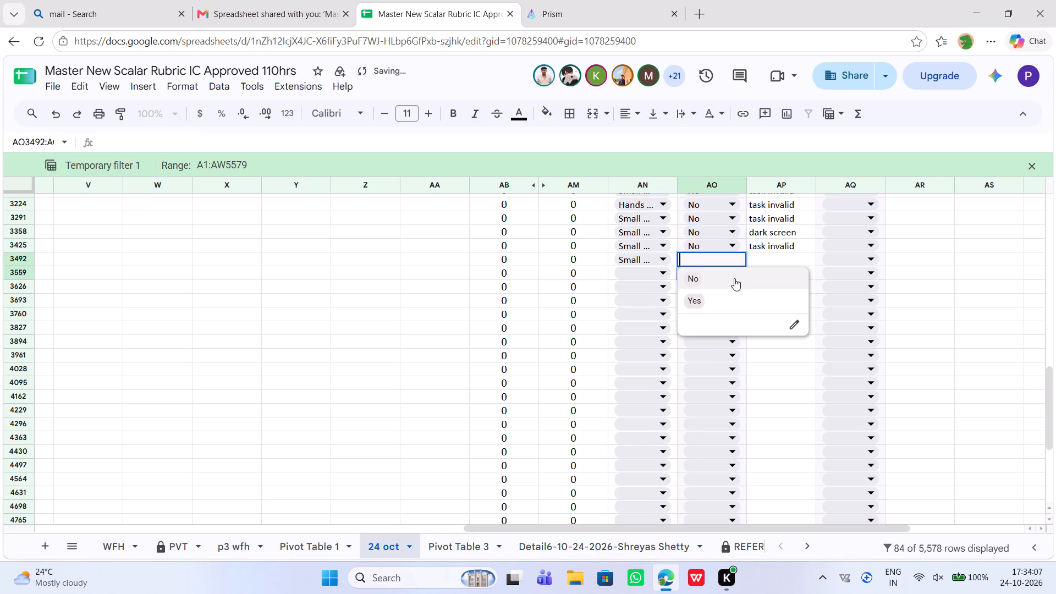
pyautogui.click(734, 278)
pyautogui.click(761, 265)
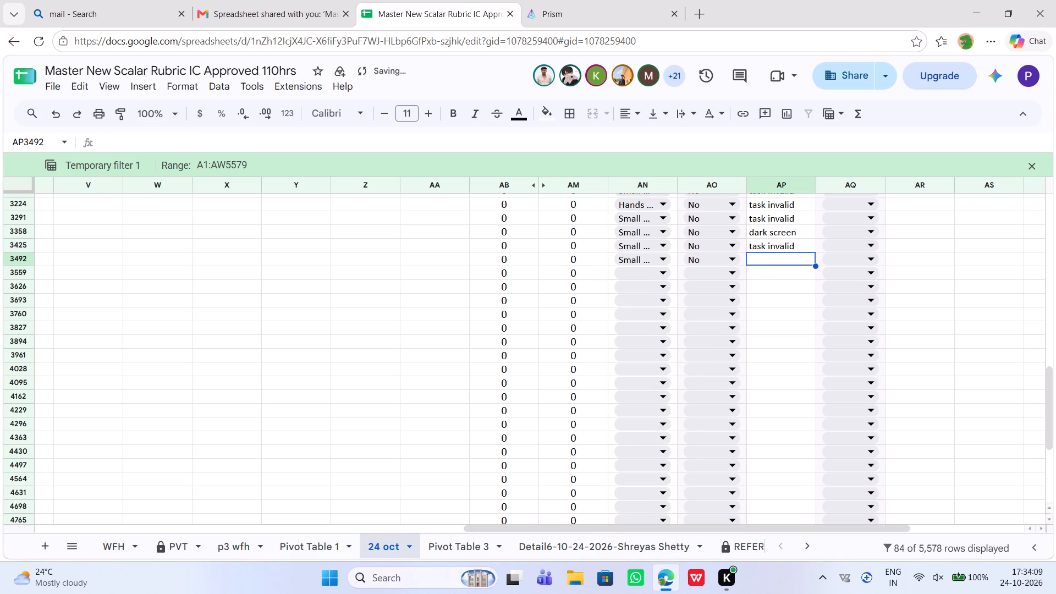
pyautogui.press('v')
pyautogui.press('BackSpace')
pyautogui.hotkey('ctrl', 'v')
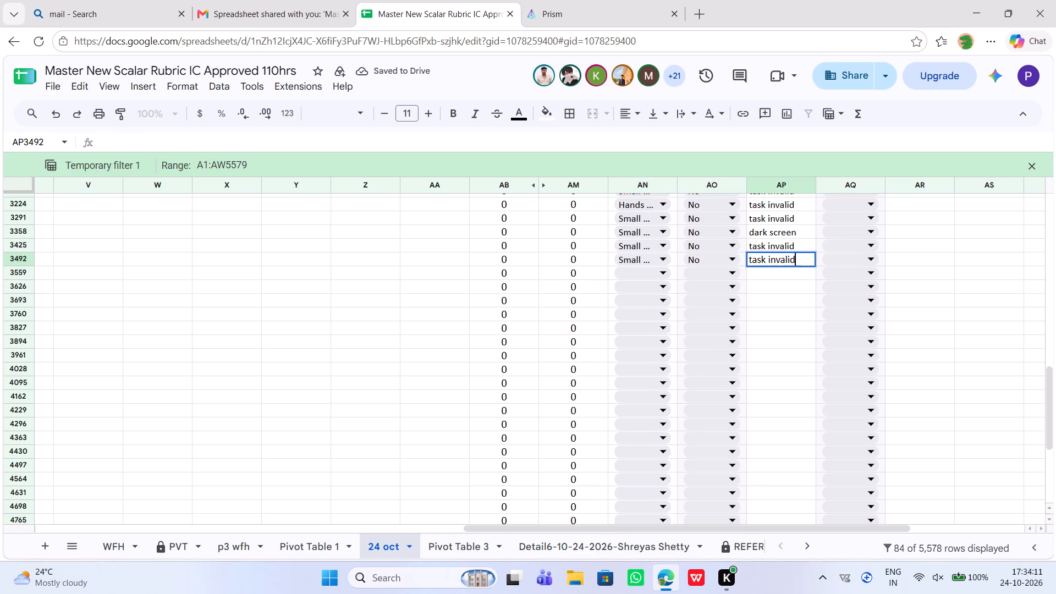
pyautogui.click(575, 20)
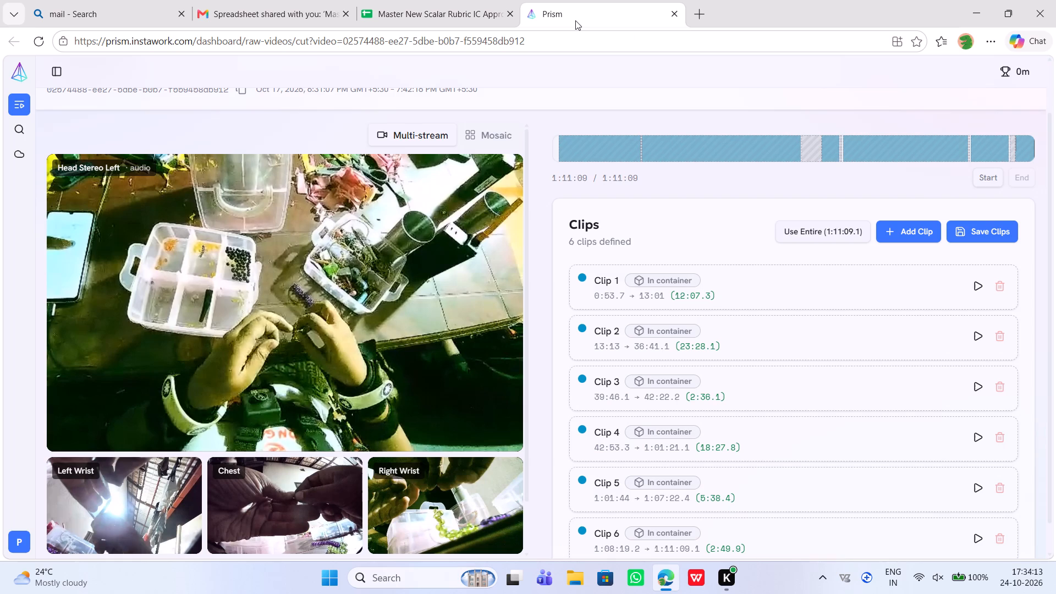
pyautogui.click(675, 16)
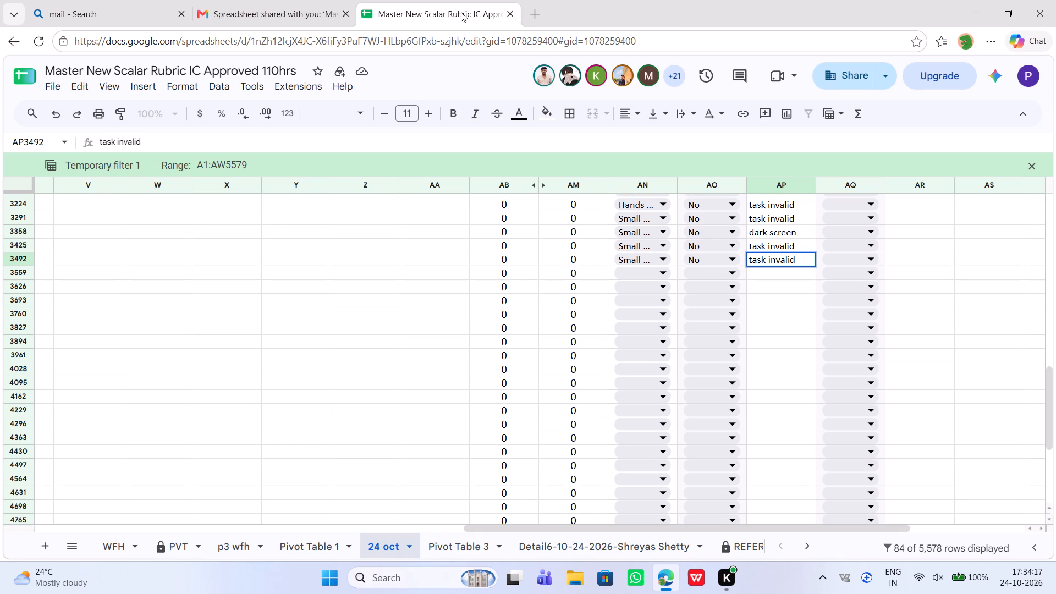
# Check the reviewer's figures in Pivot Table 3.
pyautogui.hscroll(6, 382, 174)
pyautogui.hscroll(3, 216, 267)
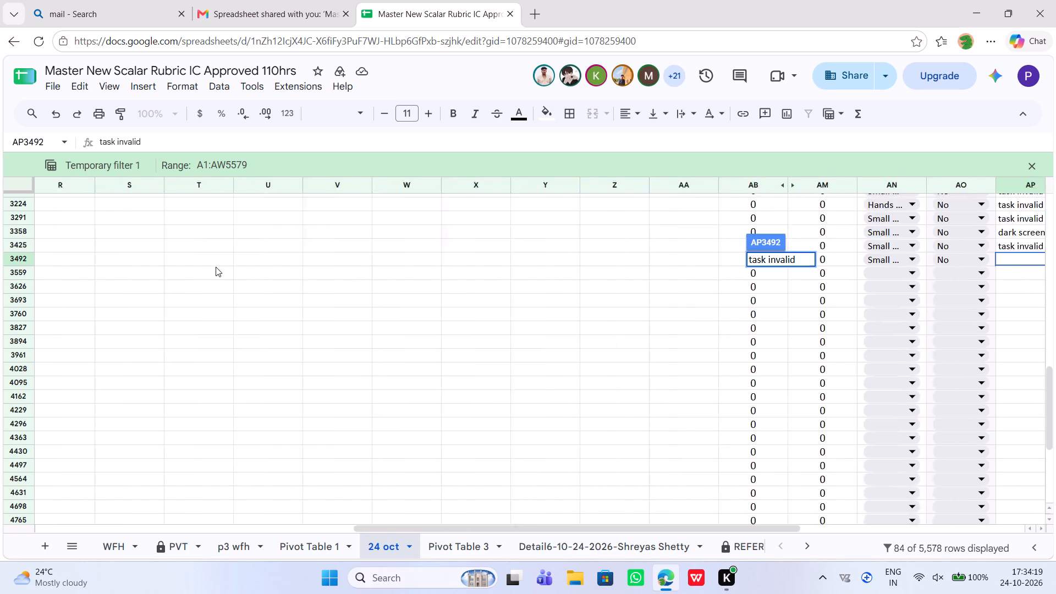
pyautogui.hscroll(3, 216, 267)
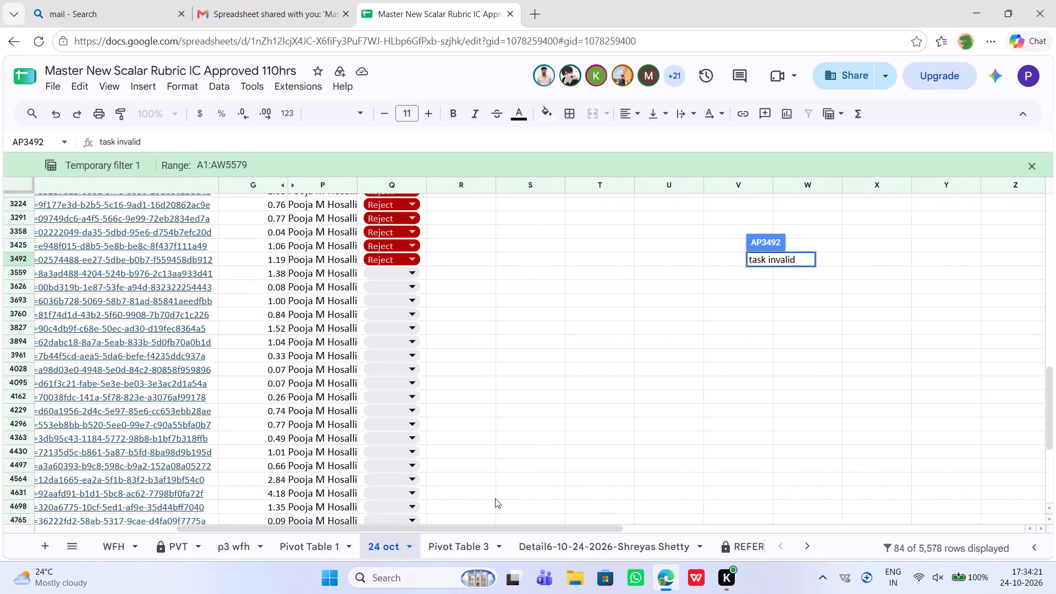
pyautogui.click(465, 549)
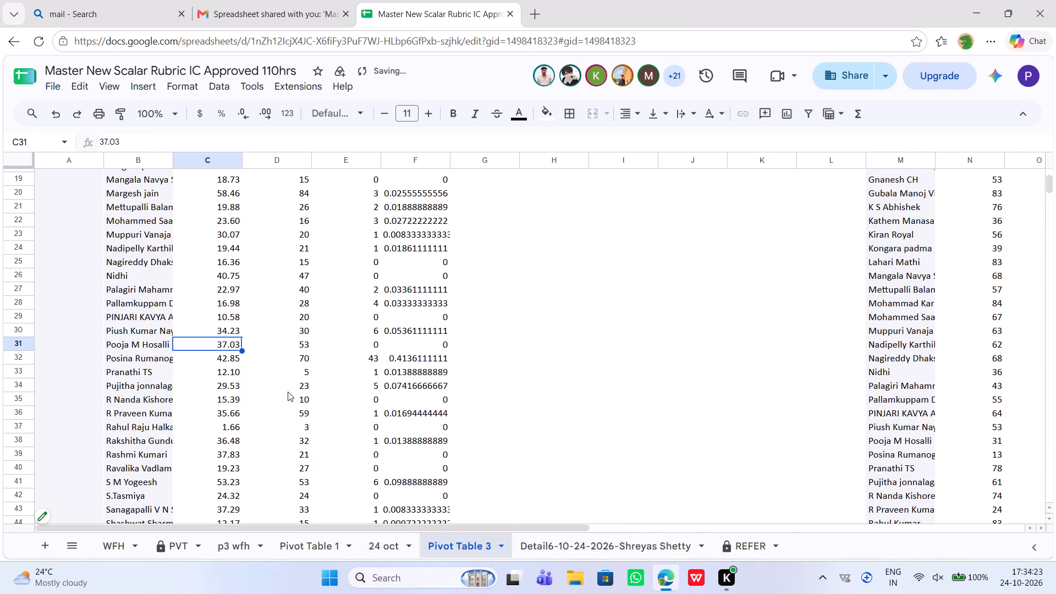
# Open the raw video linked in row 3559 of the 24 oct sheet and sample it near the end of its timeline.
pyautogui.click(396, 546)
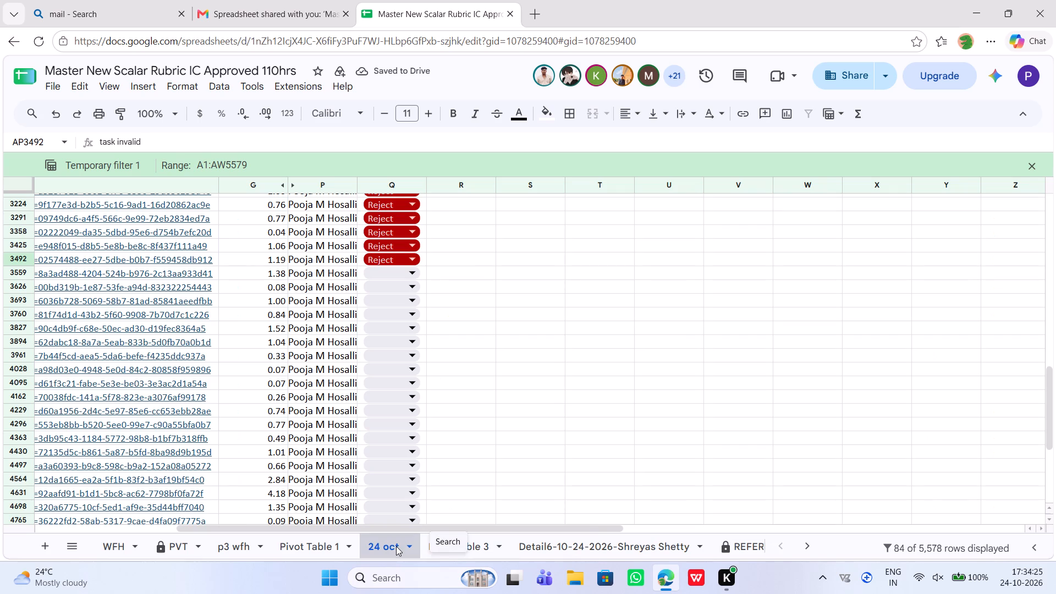
pyautogui.click(205, 273)
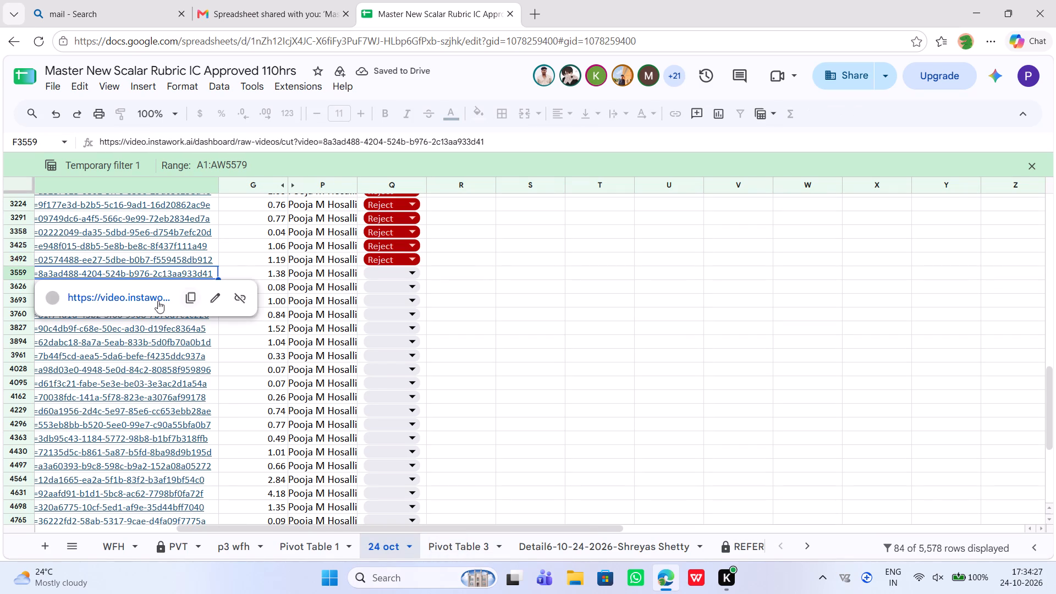
pyautogui.click(149, 294)
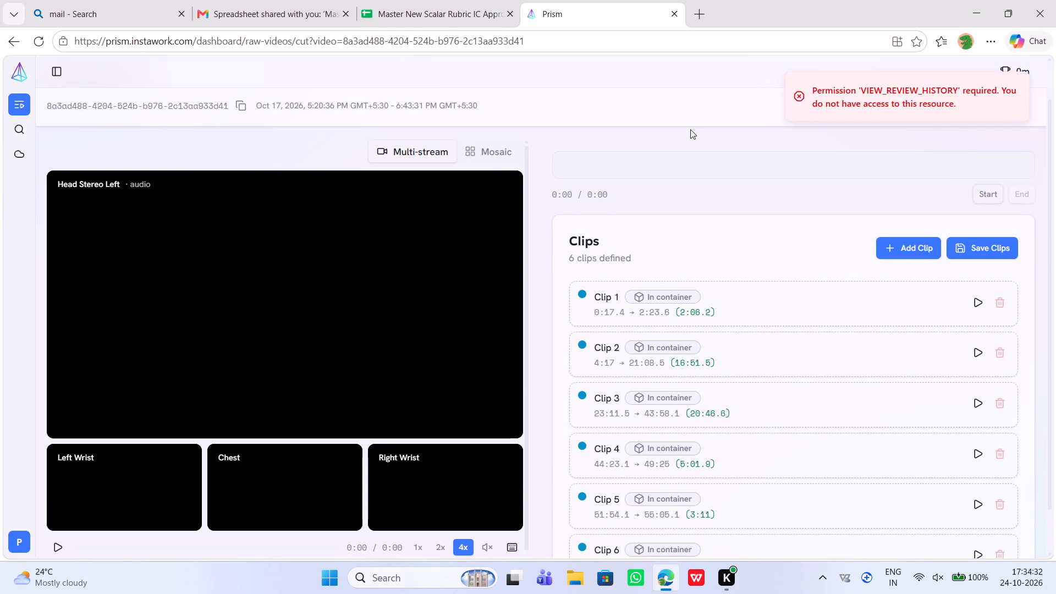
pyautogui.click(646, 161)
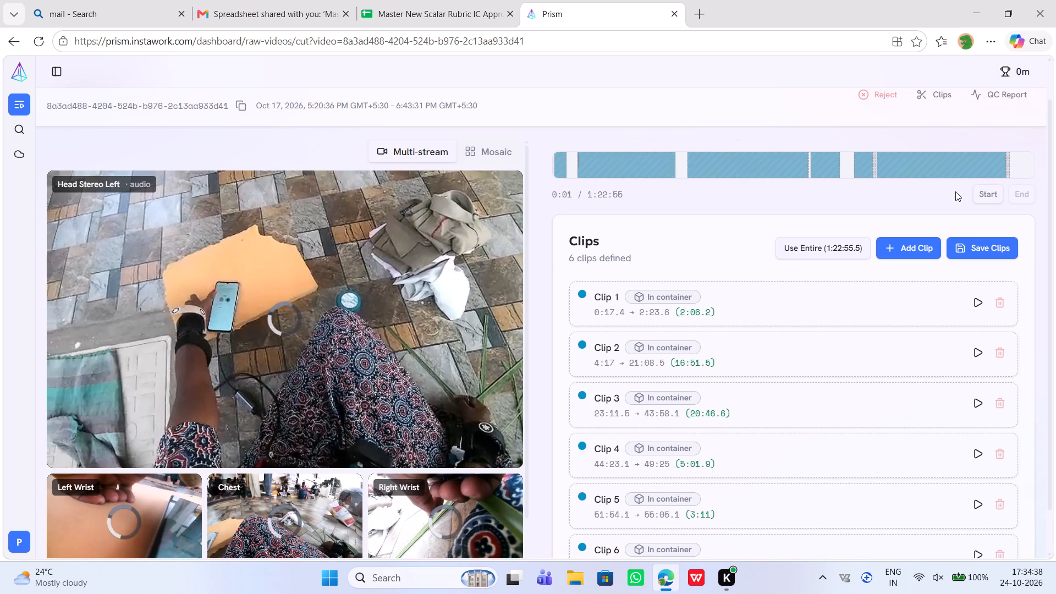
pyautogui.click(1033, 168)
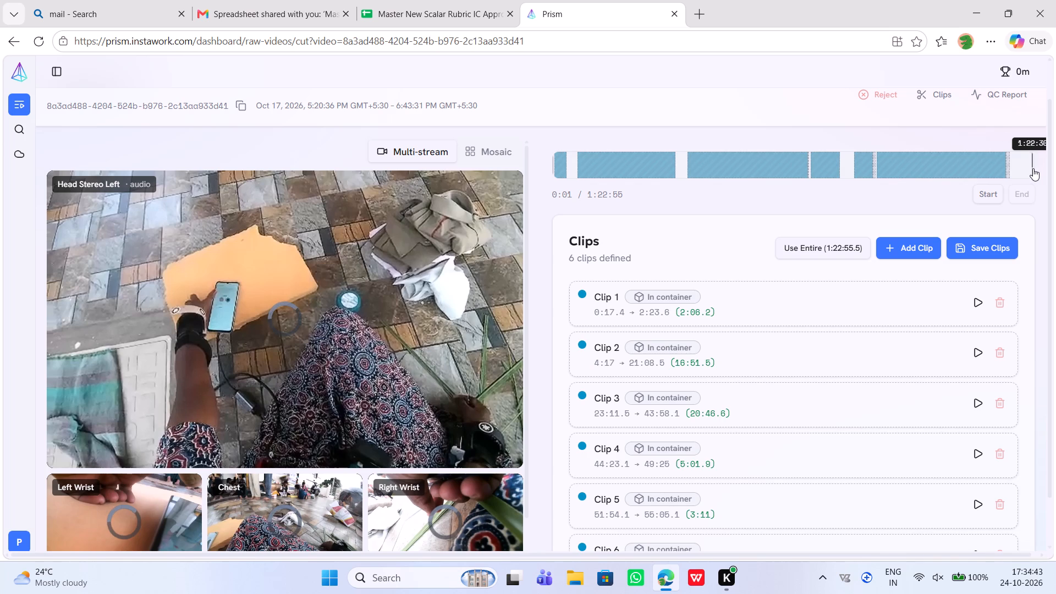
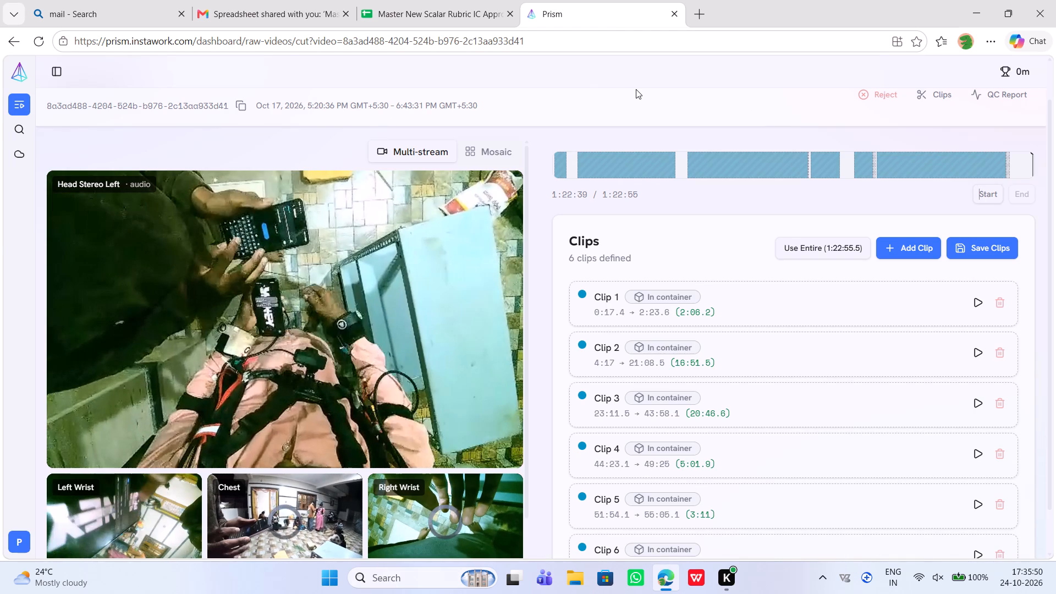
# Examine the camera views and clip list of row 3559's raw video in its final seconds.
pyautogui.scroll(-2, 477, 254)
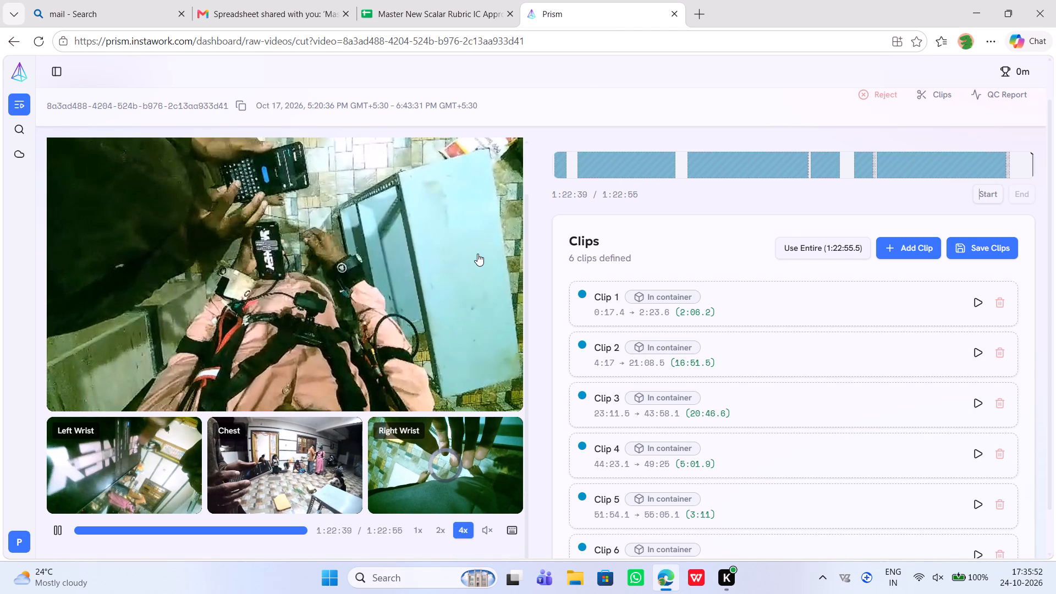
pyautogui.scroll(2, 477, 254)
pyautogui.scroll(-1, 509, 136)
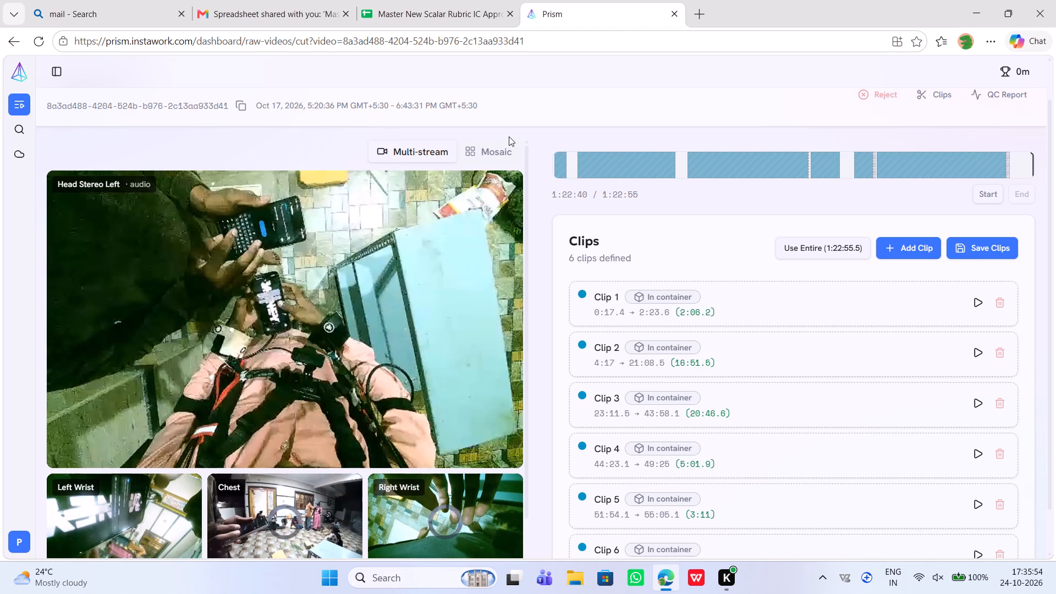
pyautogui.scroll(-1, 509, 136)
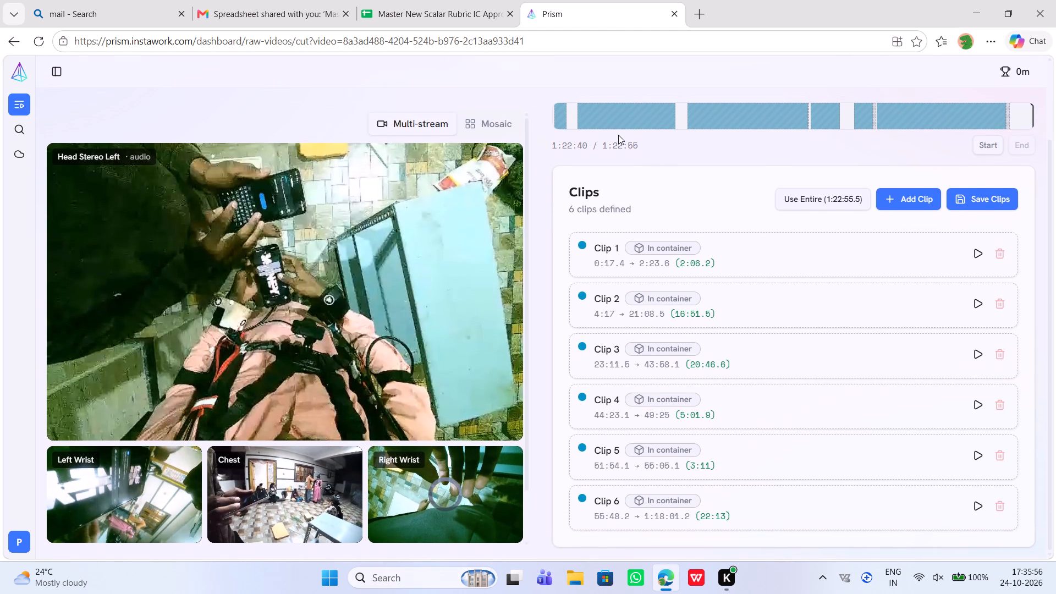
pyautogui.scroll(1, 618, 135)
pyautogui.scroll(-1, 517, 97)
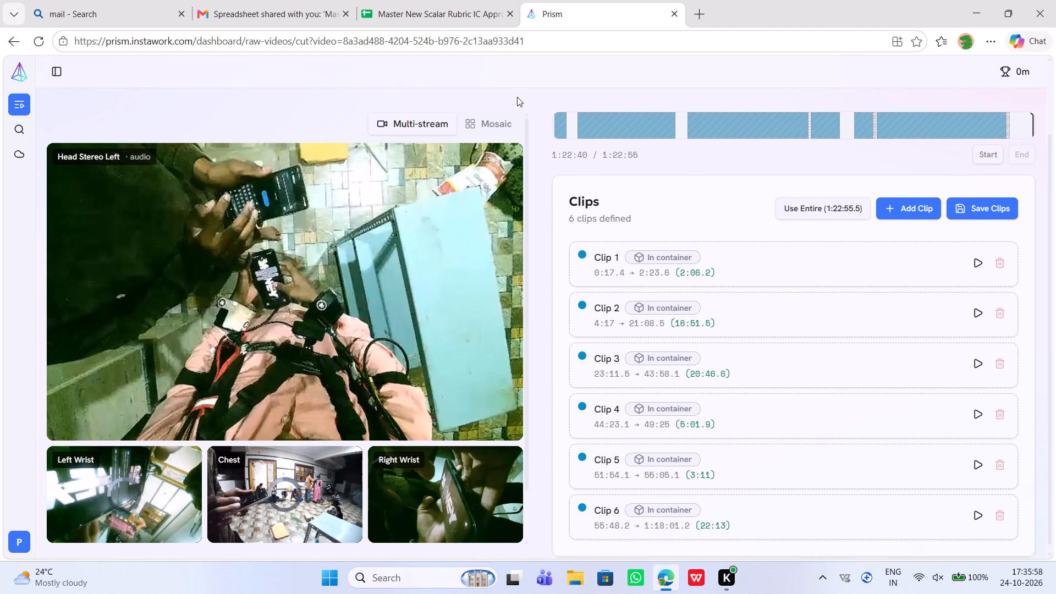
pyautogui.scroll(-1, 517, 97)
pyautogui.scroll(-1, 472, 201)
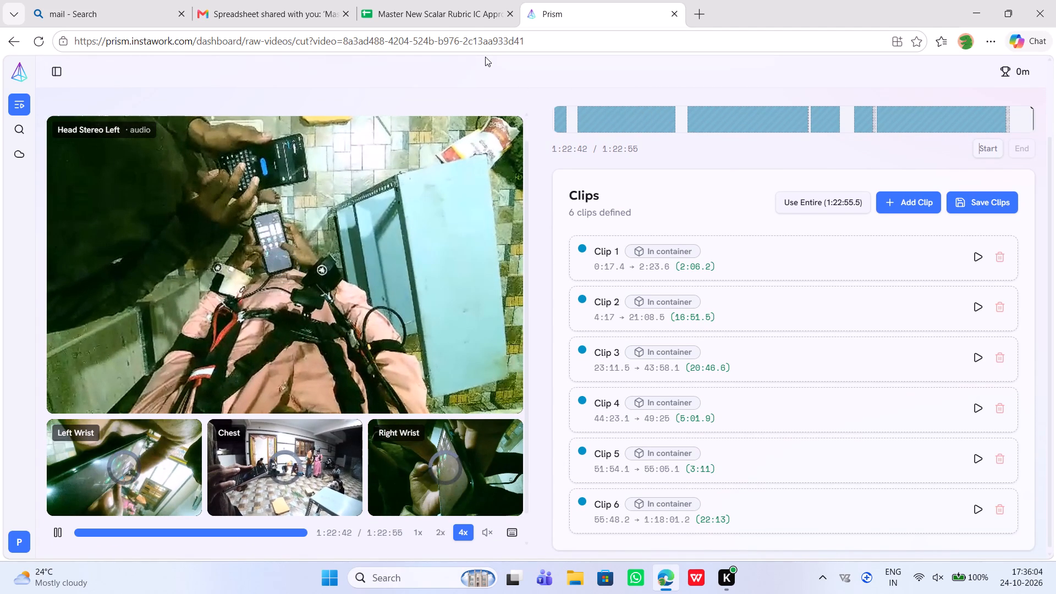
pyautogui.click(477, 9)
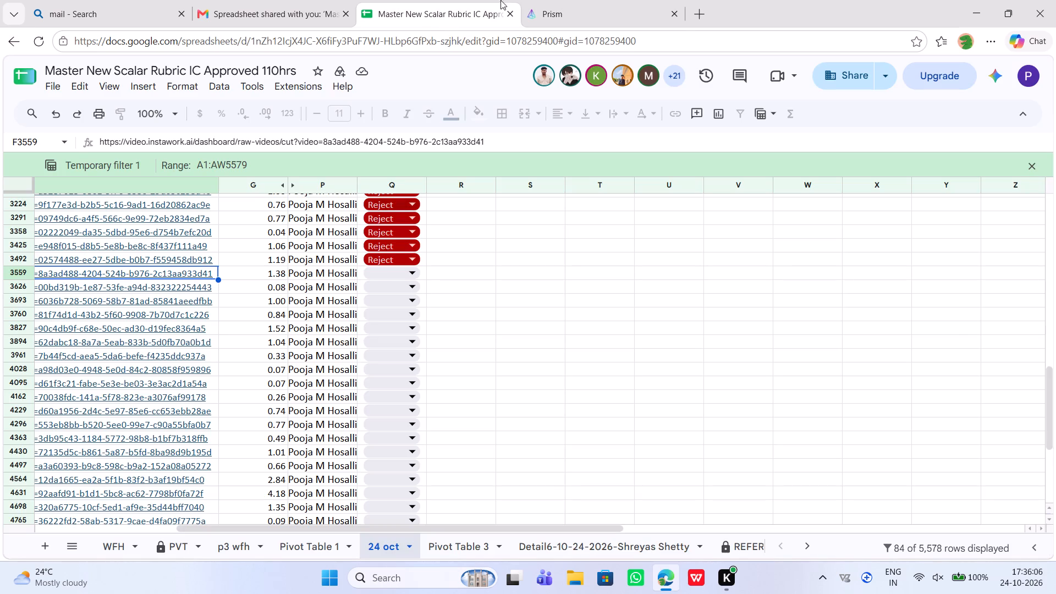
pyautogui.click(552, 9)
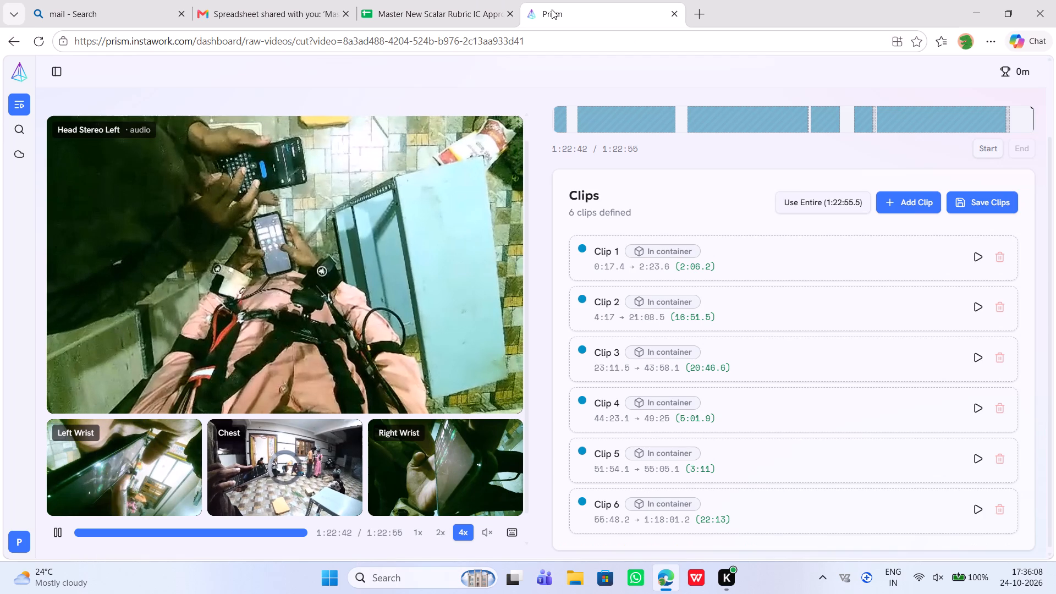
# Record row 3559 in the 24 oct sheet as Reject, Task not visible, column AO No, remark "task invalid", and close its video.
pyautogui.click(456, 15)
pyautogui.click(413, 279)
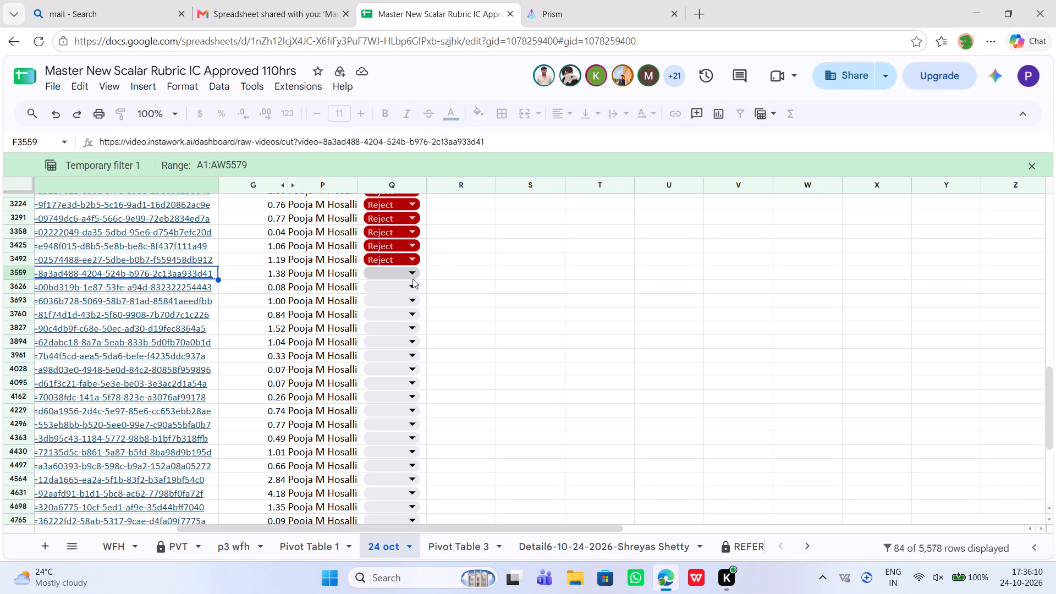
pyautogui.click(439, 342)
pyautogui.hscroll(-4, 643, 320)
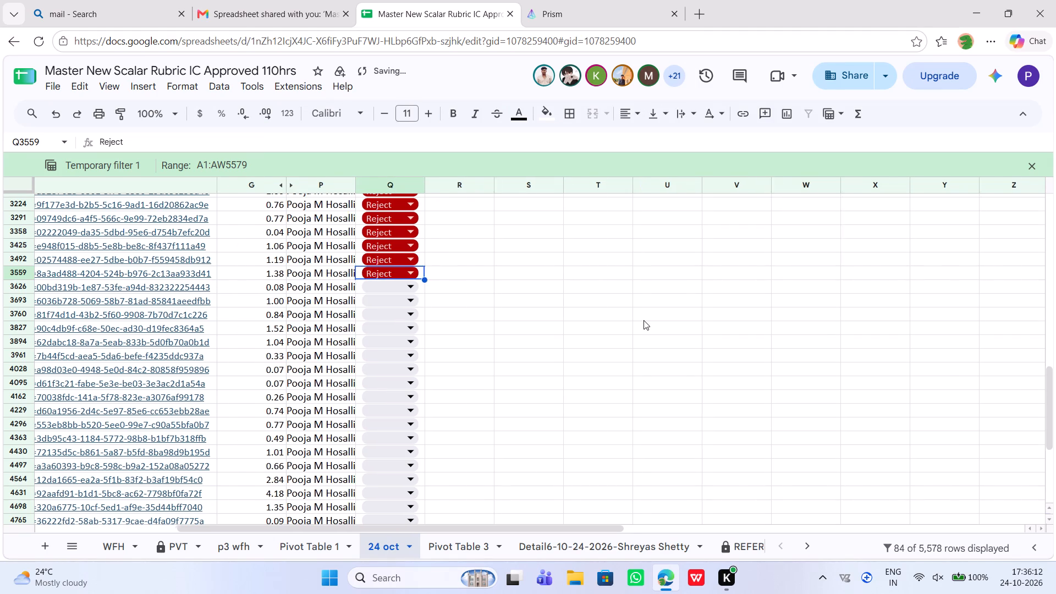
pyautogui.click(805, 271)
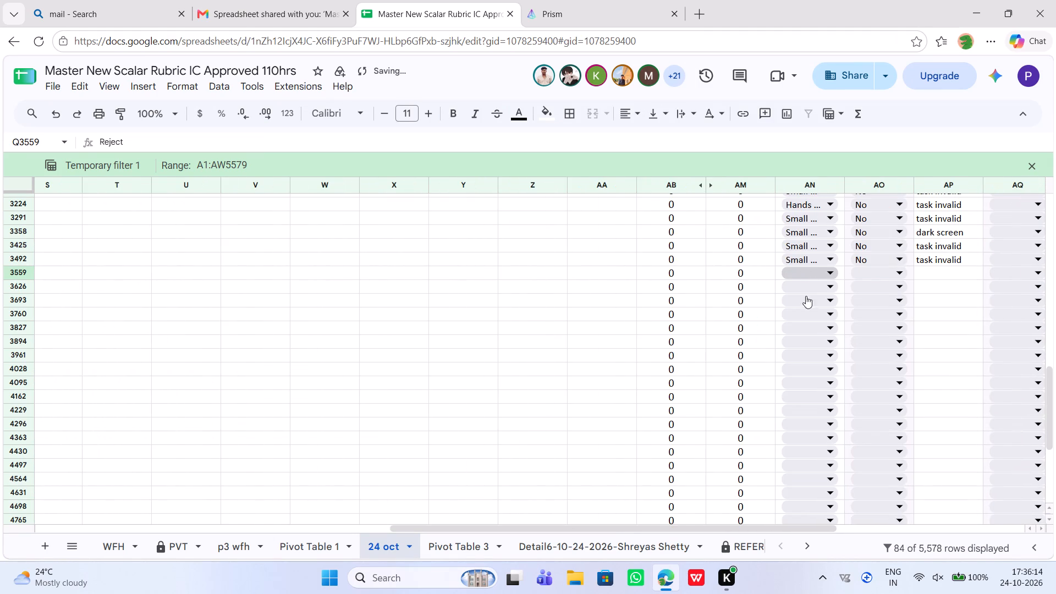
pyautogui.click(822, 492)
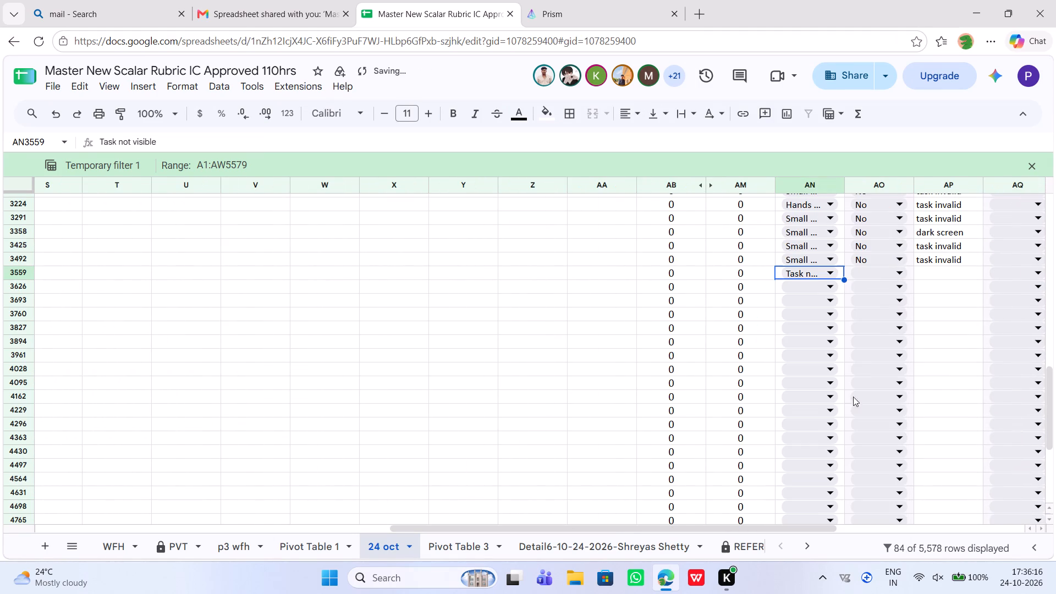
pyautogui.click(882, 277)
pyautogui.click(884, 294)
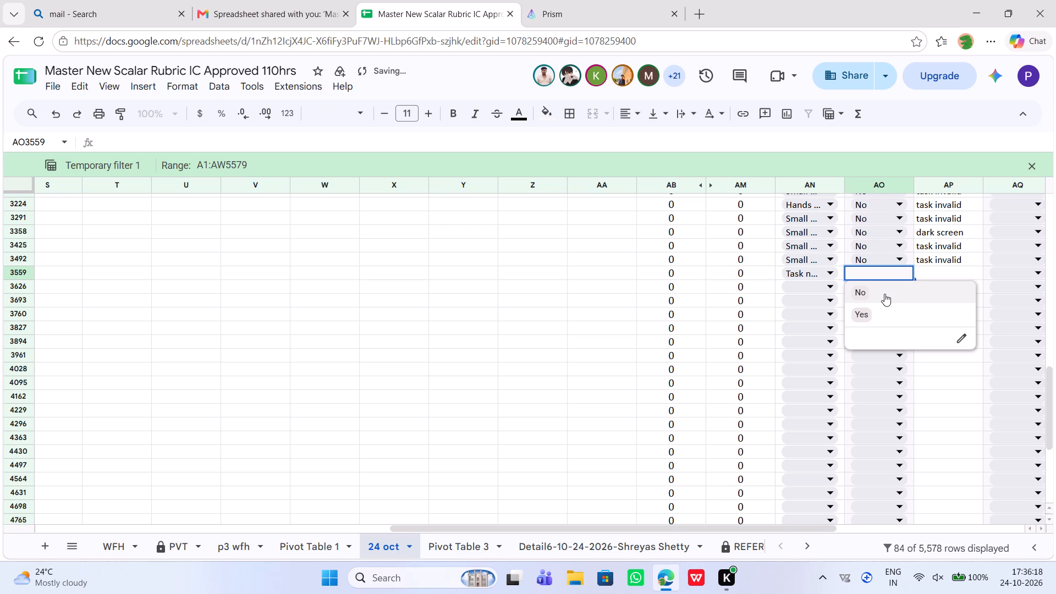
pyautogui.click(932, 272)
pyautogui.hotkey('ctrl', 'v')
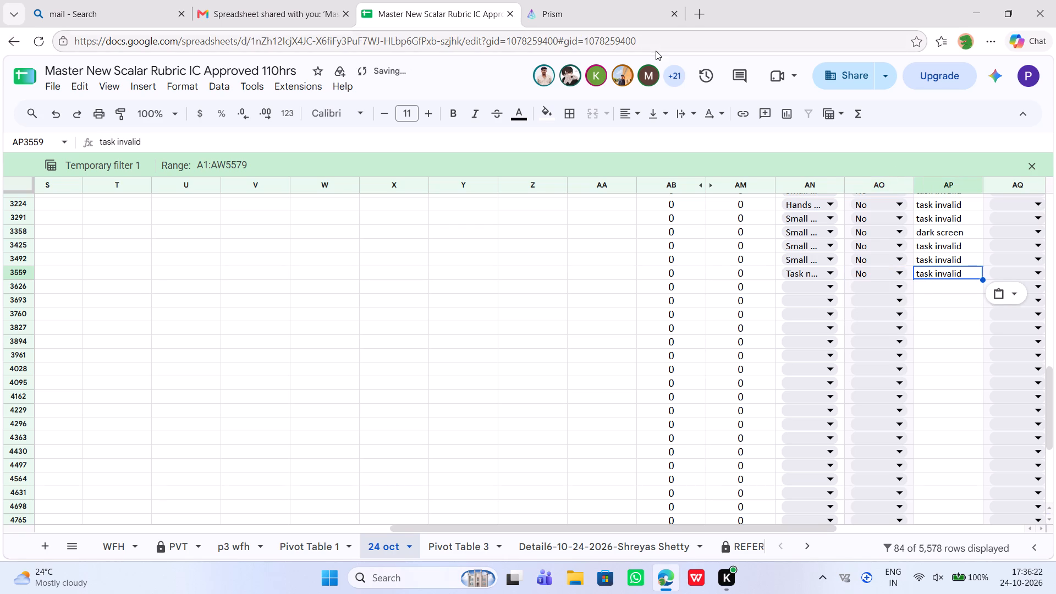
pyautogui.click(540, 7)
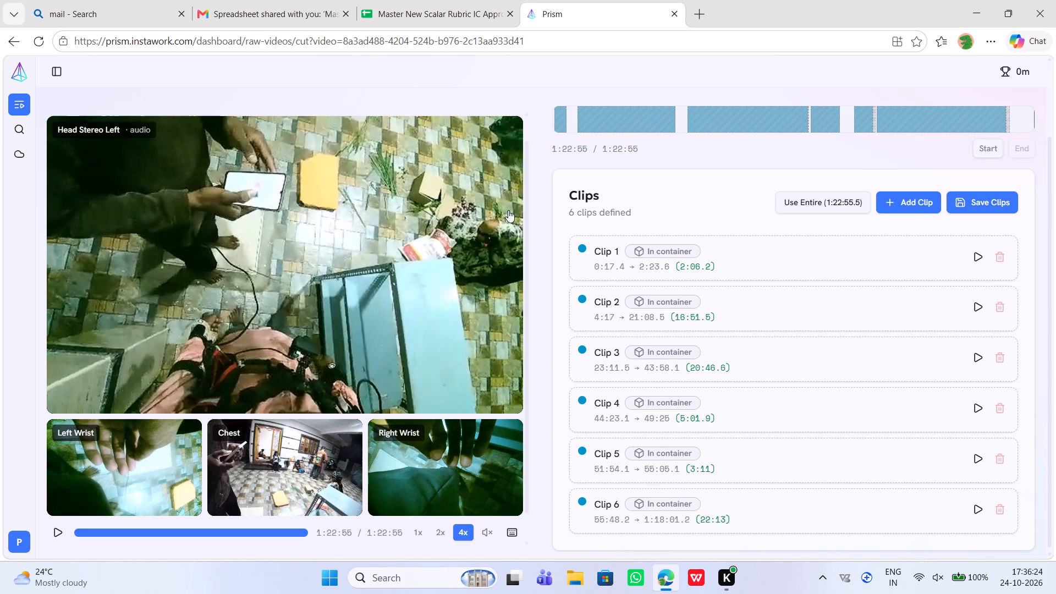
pyautogui.click(674, 8)
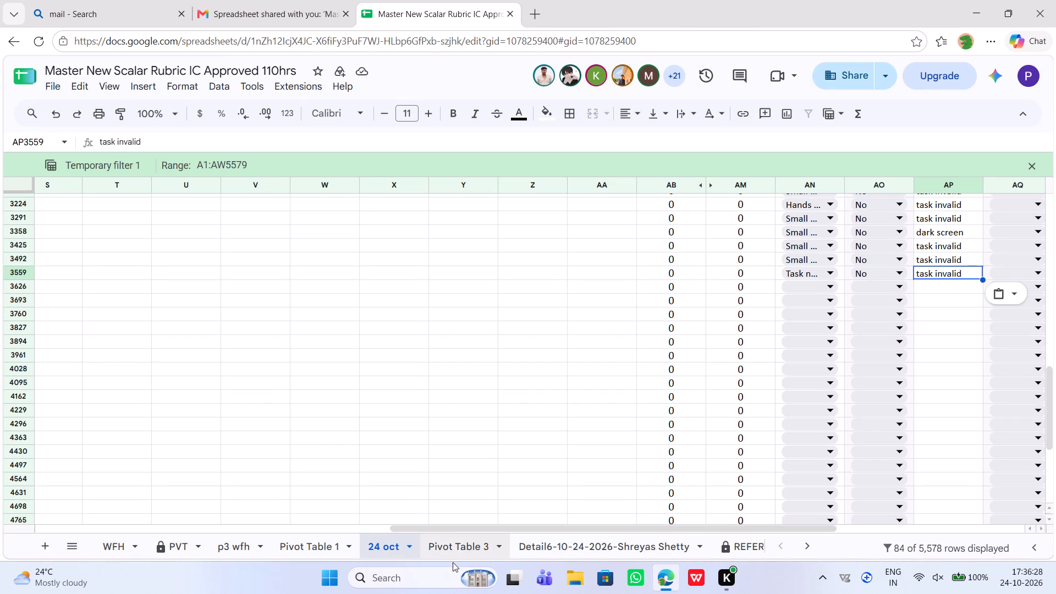
# Check the reviewer's figures in Pivot Table 3 and return to the 24 oct sheet.
pyautogui.click(455, 536)
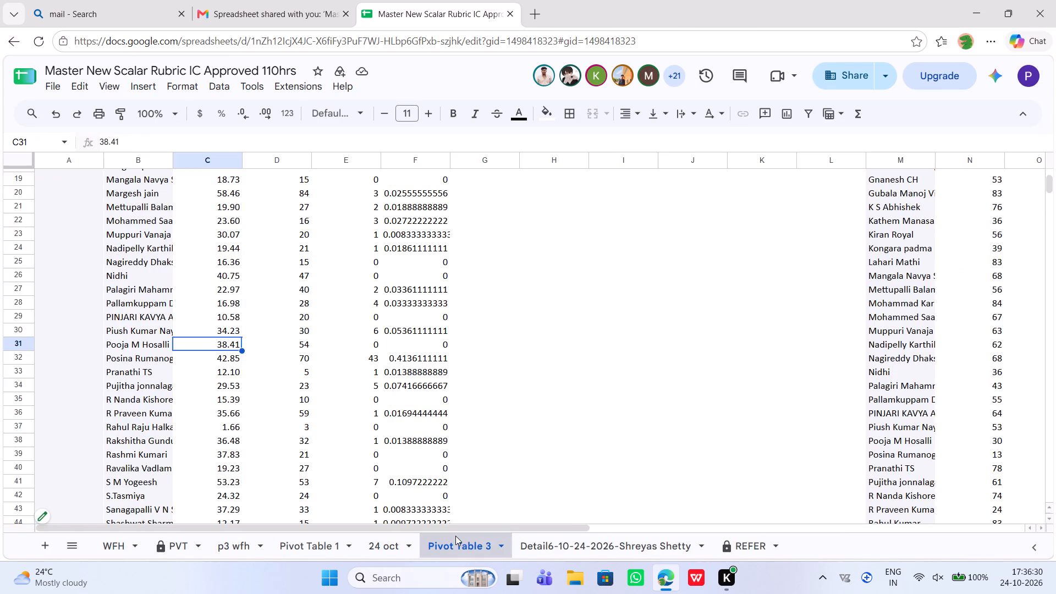
pyautogui.click(391, 546)
# Open the raw video linked in row 3626, sample the end of its timeline, and return to the 24 oct sheet.
pyautogui.hscroll(4, 370, 419)
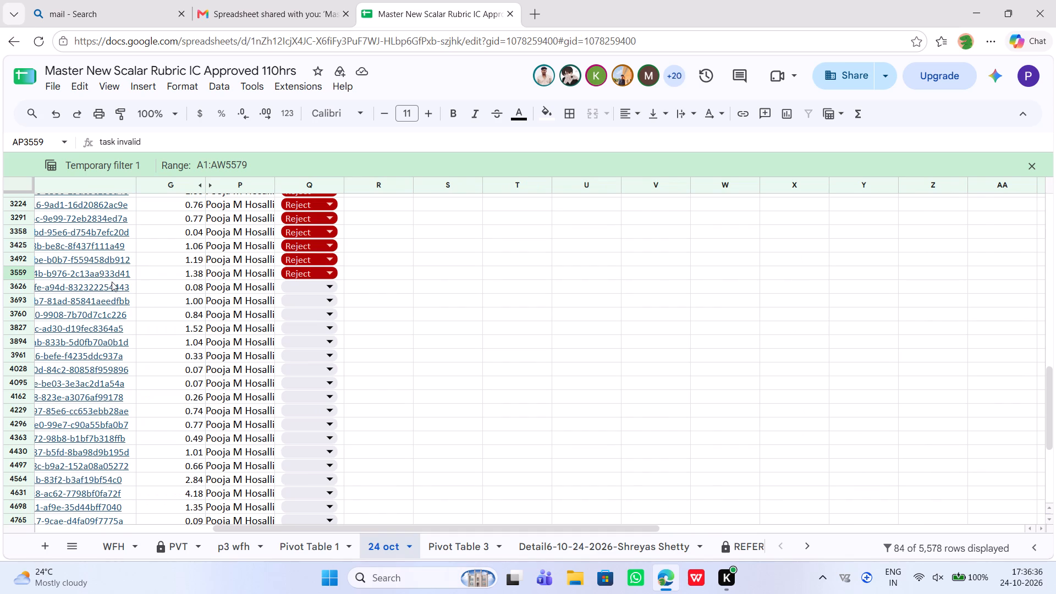
pyautogui.click(112, 282)
pyautogui.click(124, 306)
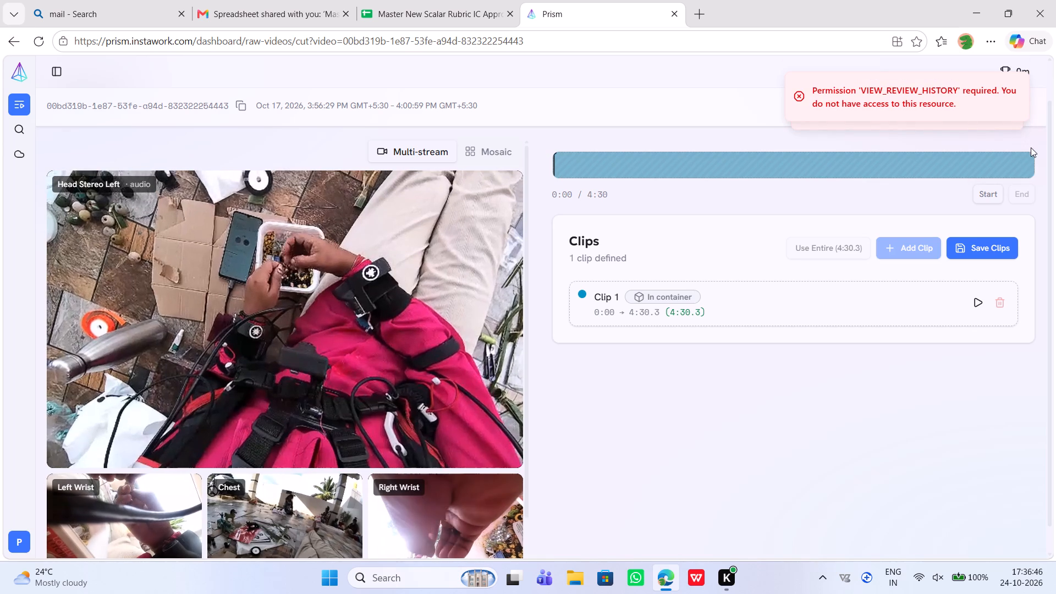
pyautogui.click(1030, 162)
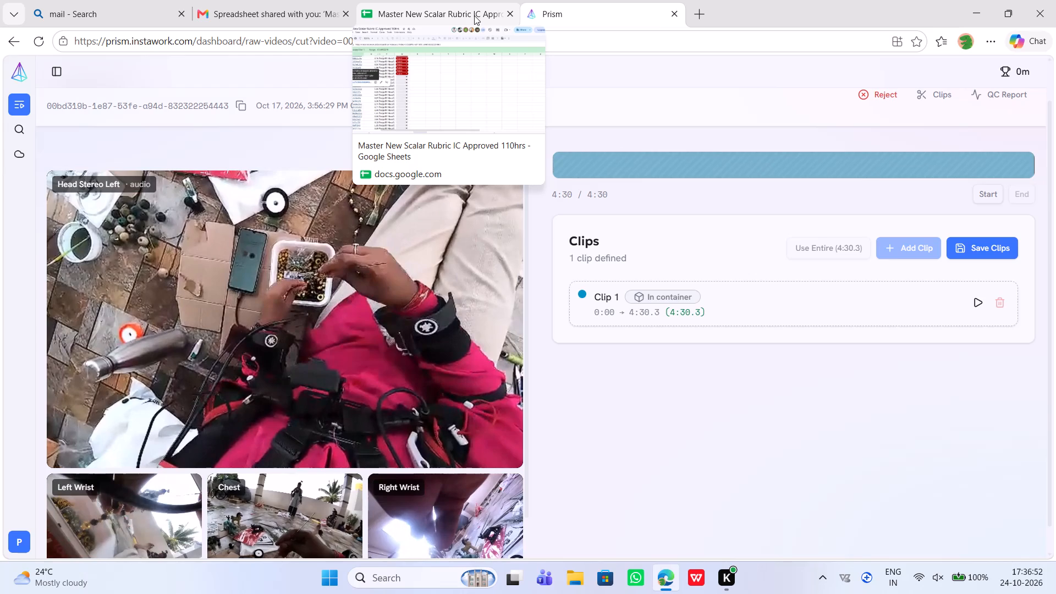
pyautogui.click(474, 15)
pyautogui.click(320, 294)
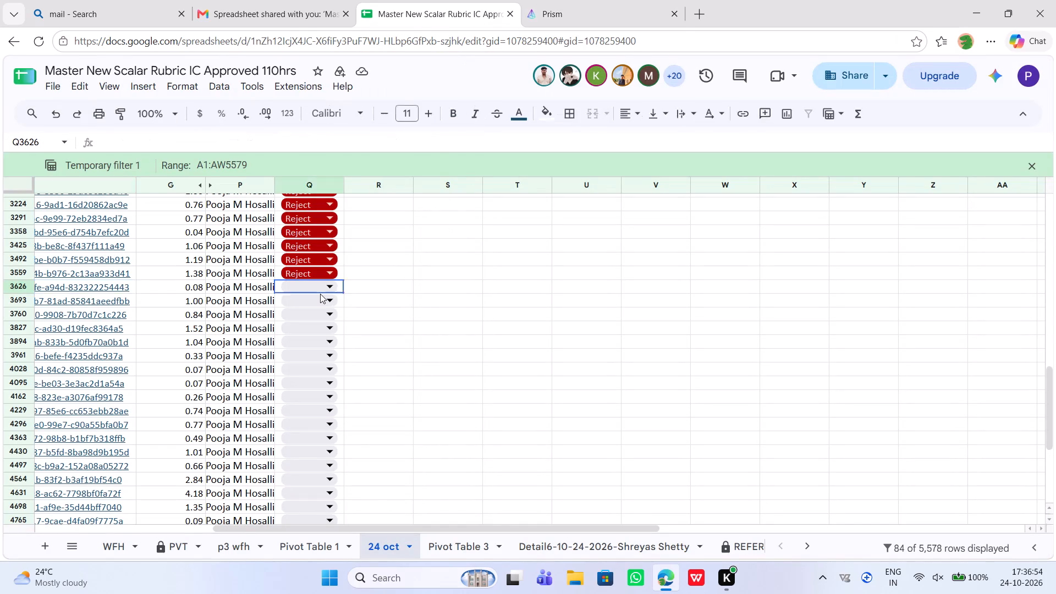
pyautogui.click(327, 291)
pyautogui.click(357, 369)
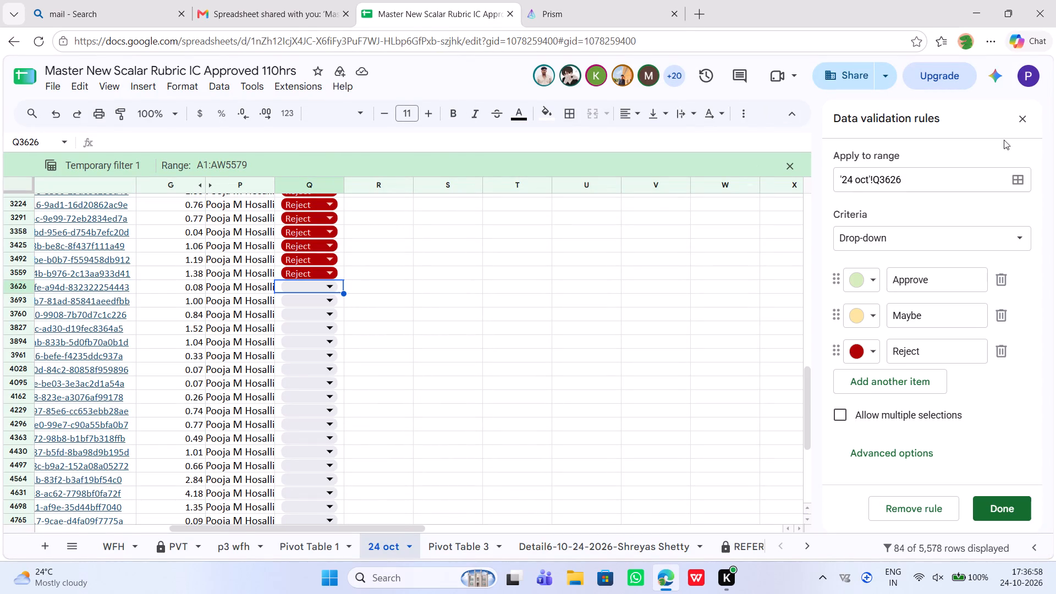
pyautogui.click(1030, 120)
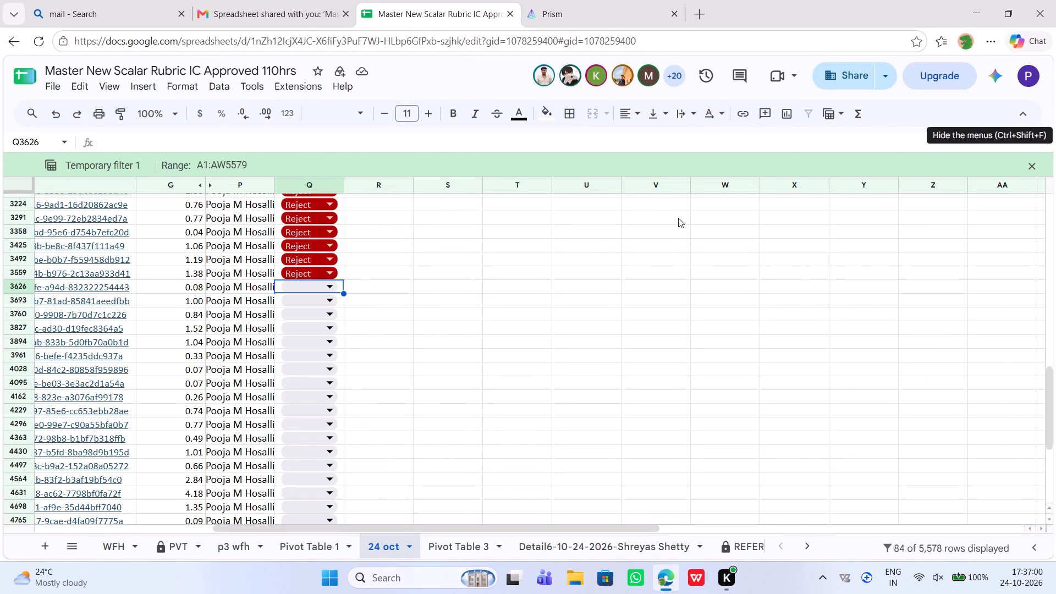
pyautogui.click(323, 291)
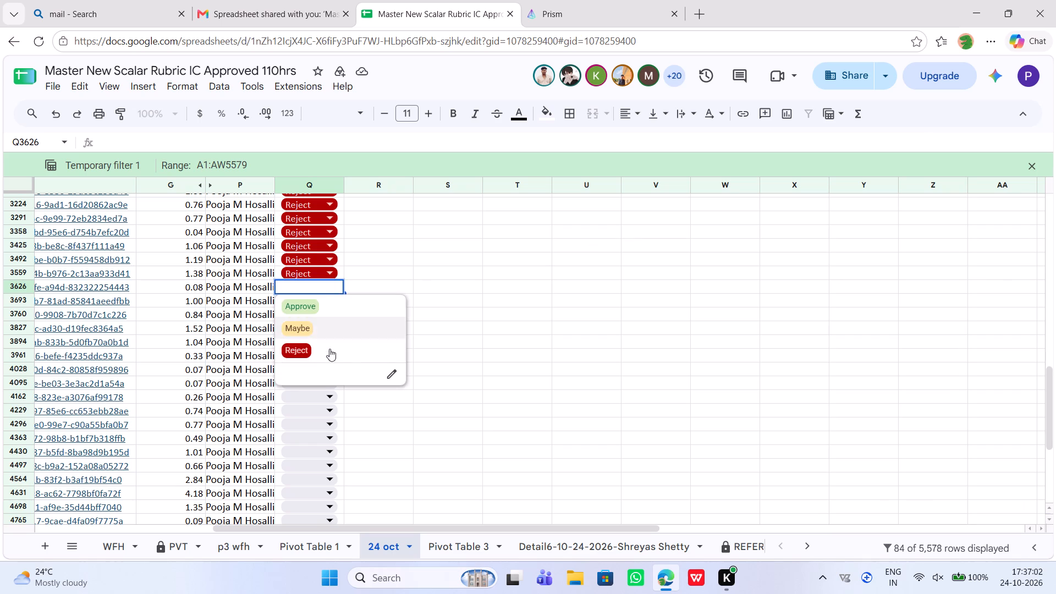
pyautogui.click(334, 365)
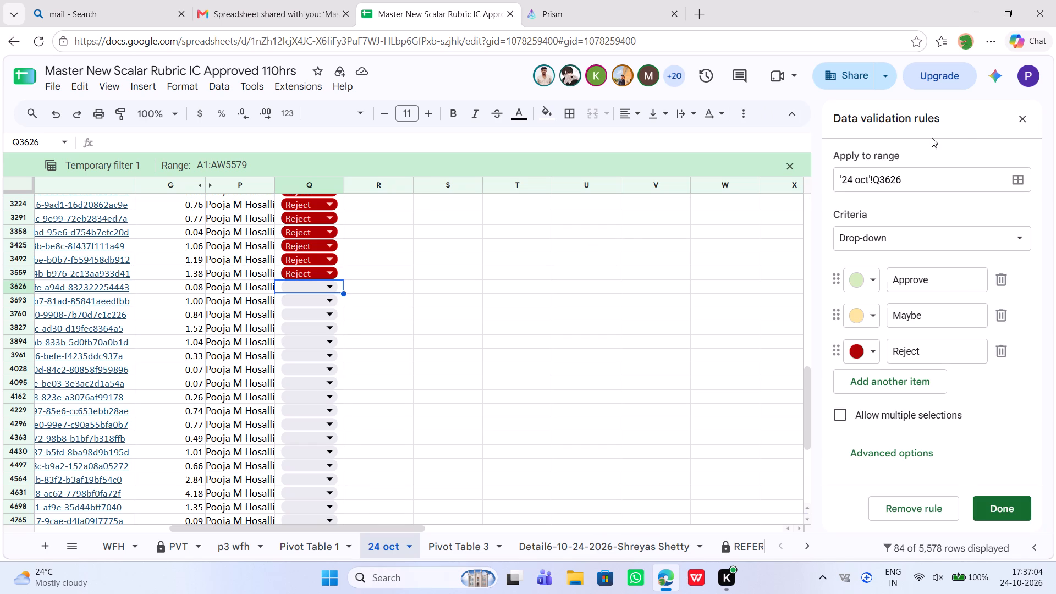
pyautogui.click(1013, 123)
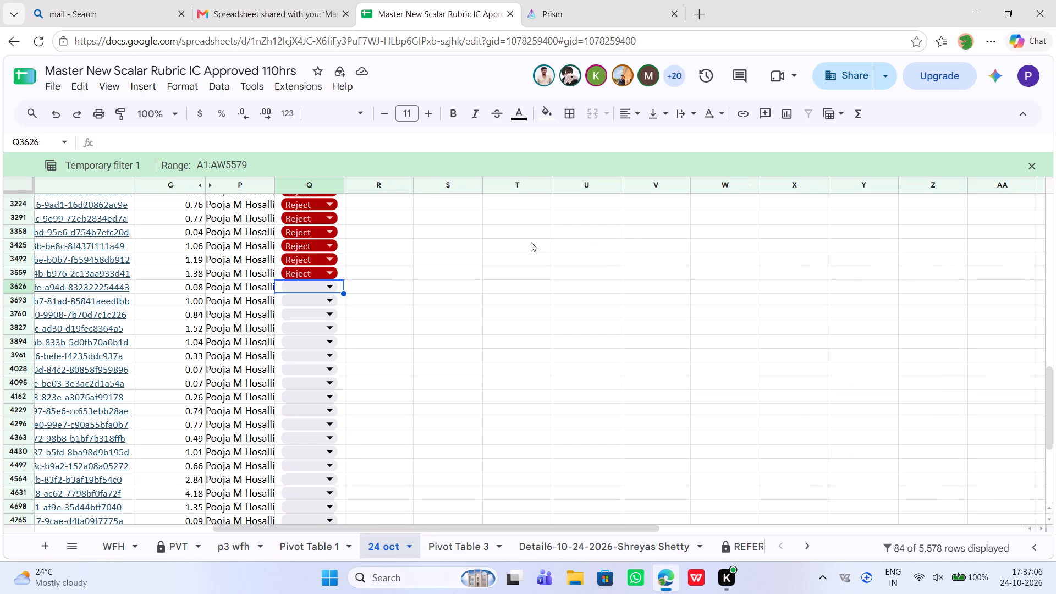
# Record row 3626 in the 24 oct sheet as Reject, Small Object Manipulation, column AO No, remark "task invalid".
pyautogui.moveTo(329, 286); pyautogui.dragTo(339, 348)
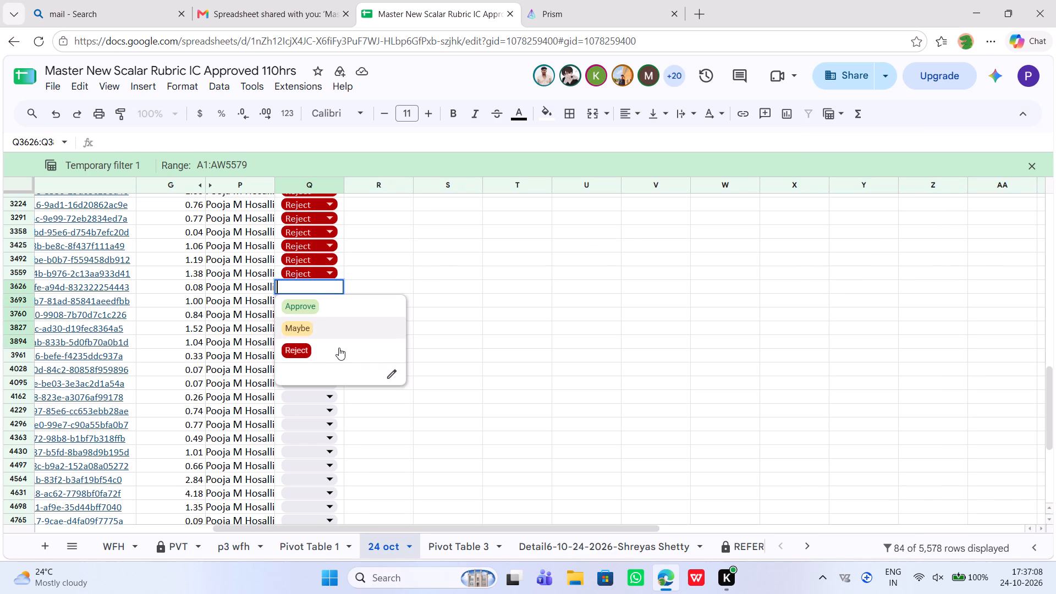
pyautogui.moveTo(339, 348); pyautogui.dragTo(340, 351)
pyautogui.click(340, 351)
pyautogui.hscroll(-1, 512, 351)
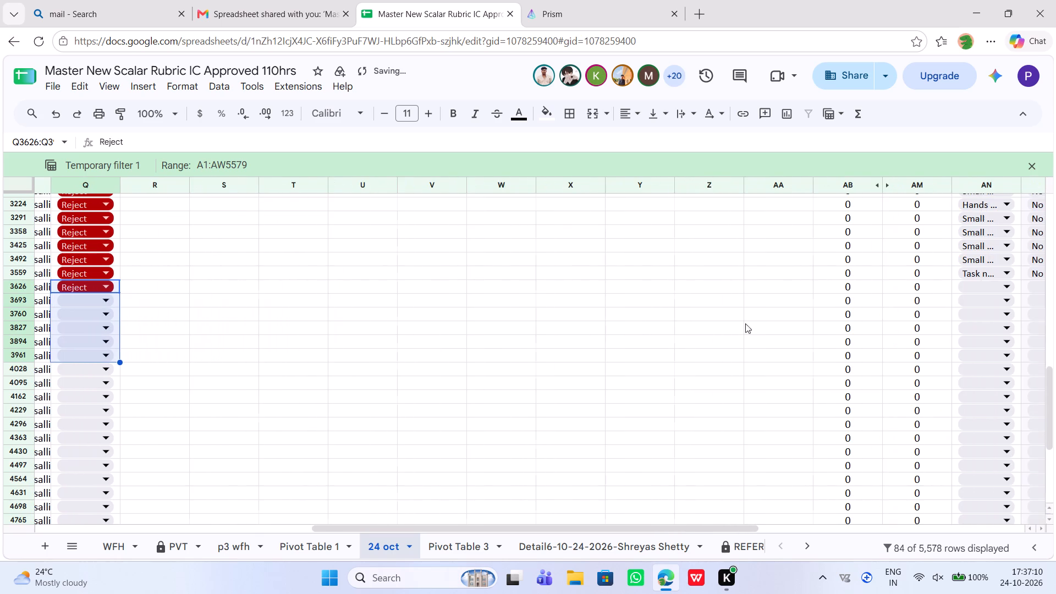
pyautogui.click(1000, 293)
pyautogui.click(1004, 432)
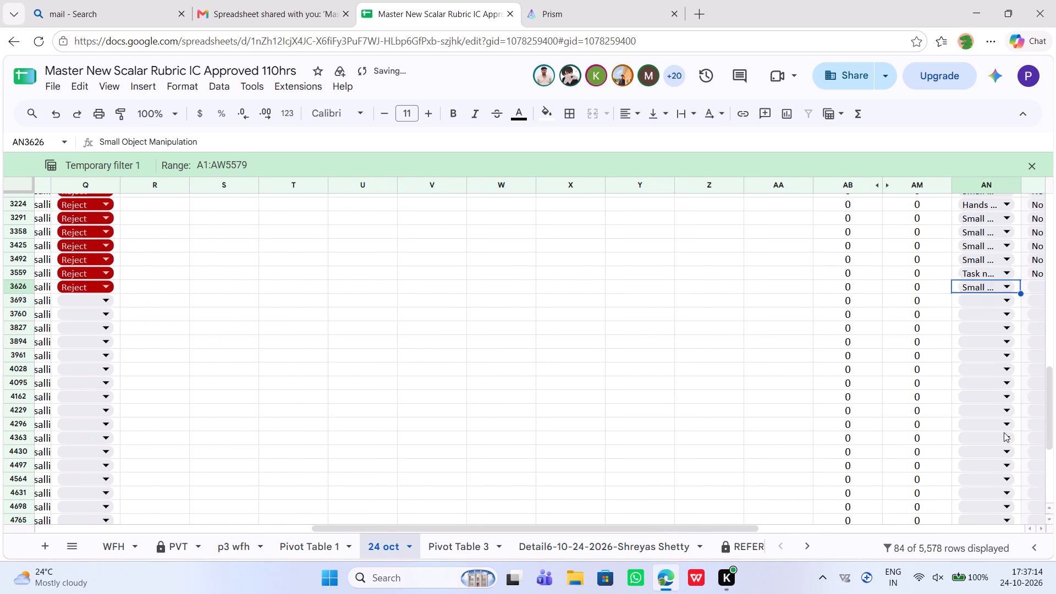
pyautogui.hscroll(-3, 1004, 432)
pyautogui.click(889, 290)
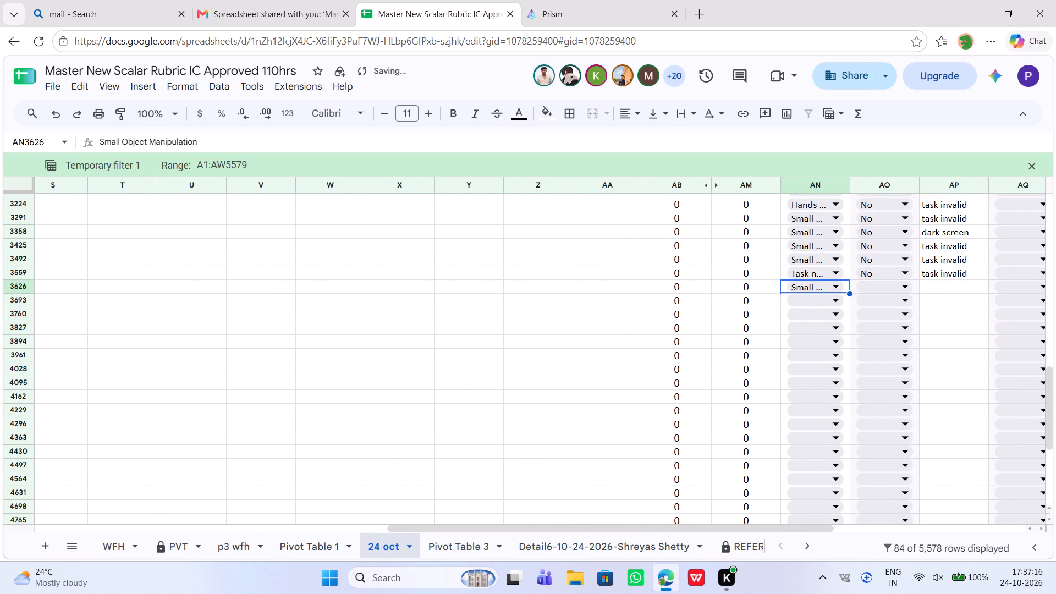
pyautogui.click(891, 305)
pyautogui.click(949, 287)
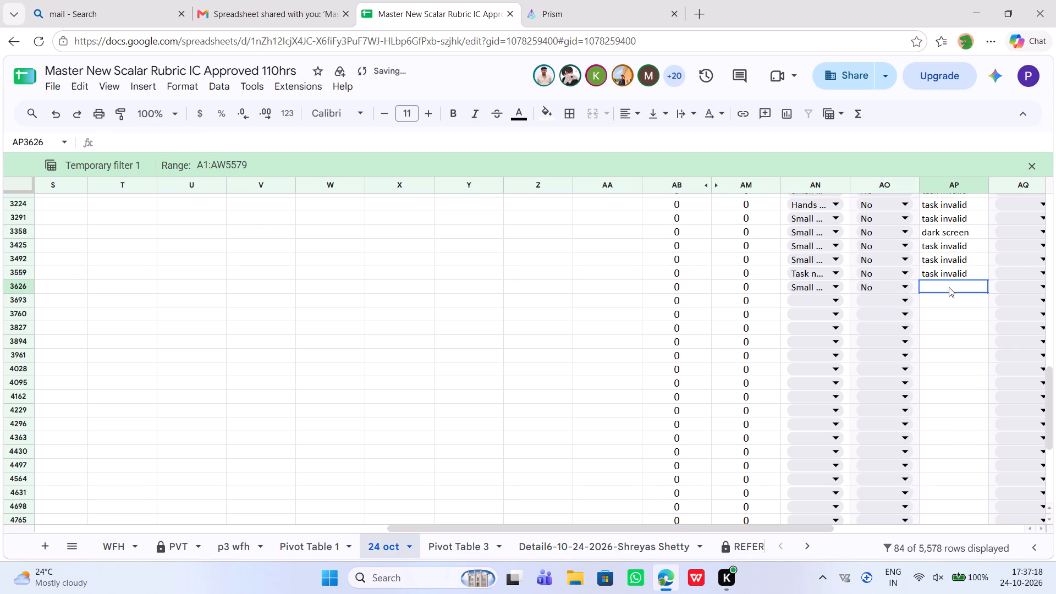
pyautogui.hotkey('ctrl', 'v')
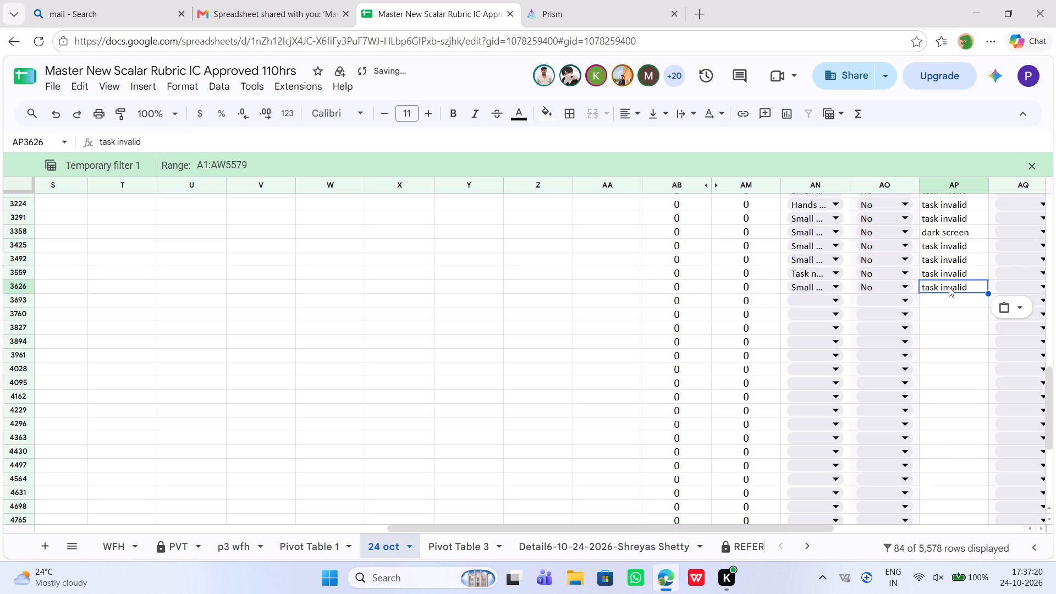
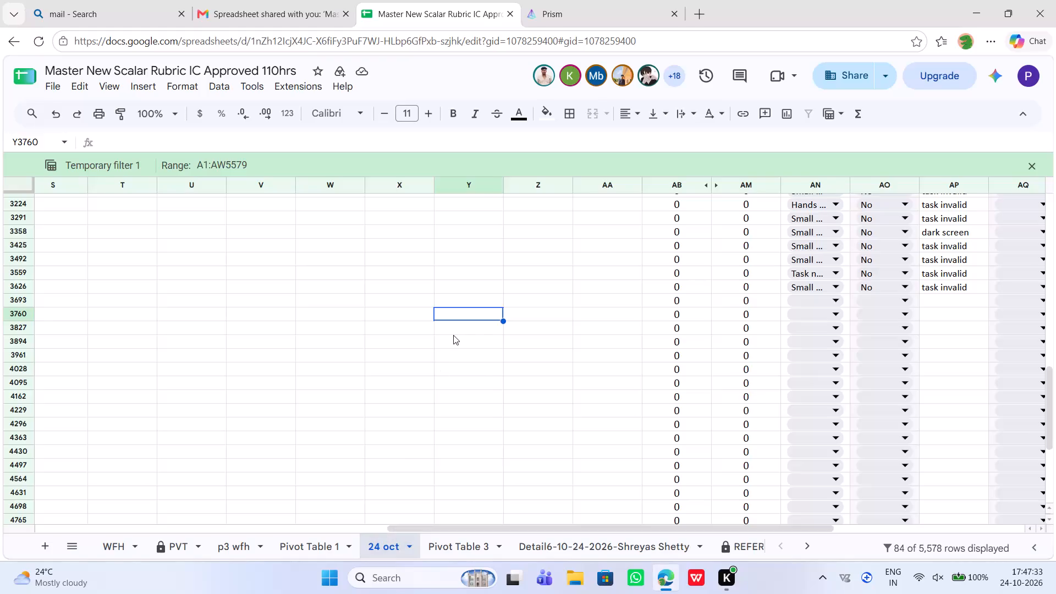
# Open the raw video linked in row 3693 of the 24 oct sheet and close the row 3626 video.
pyautogui.hscroll(4, 453, 335)
pyautogui.hscroll(-1, 453, 335)
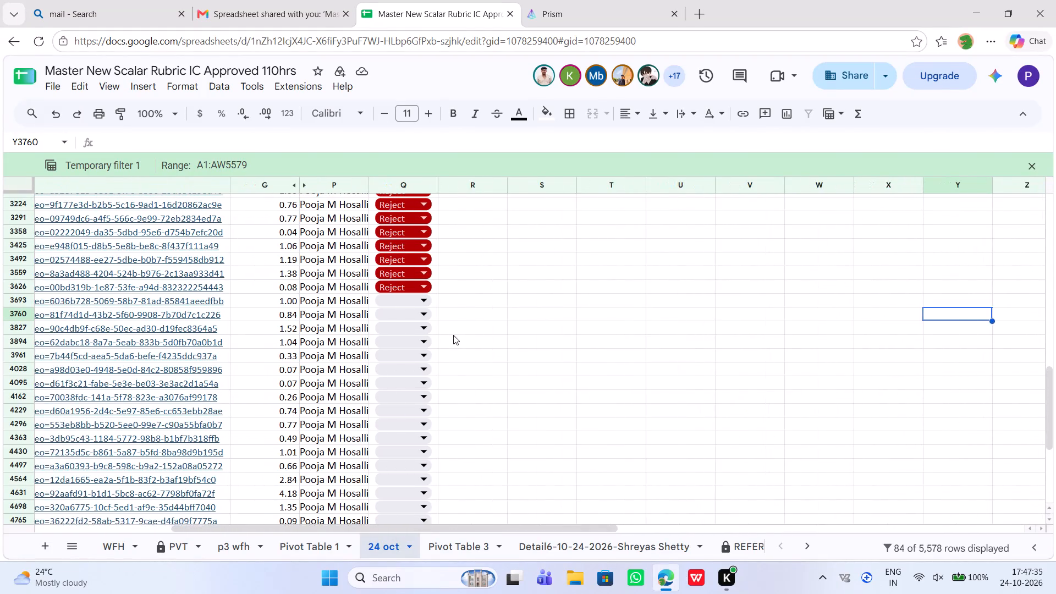
pyautogui.hscroll(-1, 453, 335)
pyautogui.scroll(-2, 200, 301)
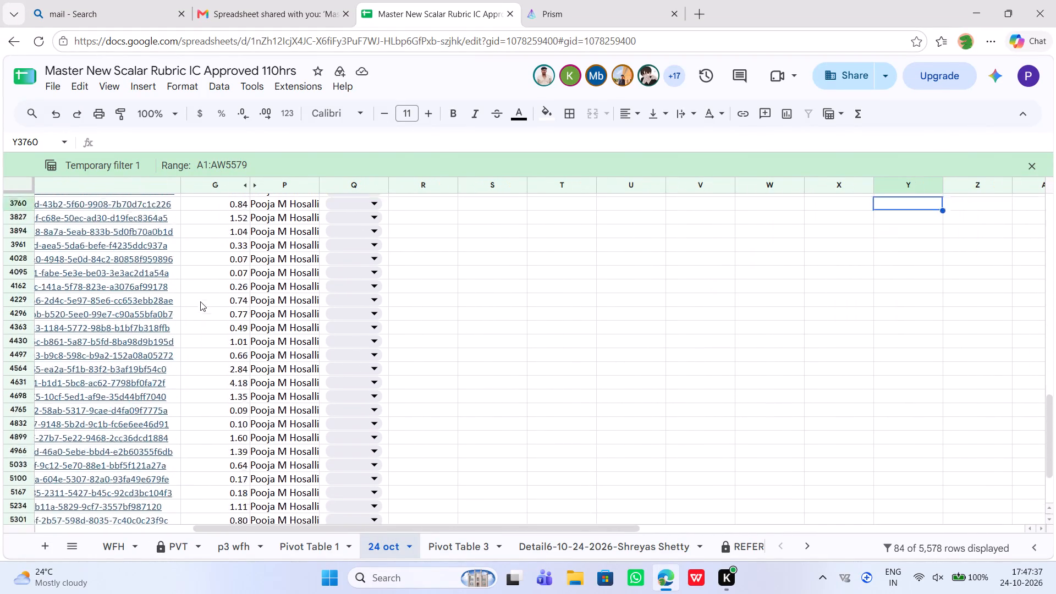
pyautogui.scroll(-1, 200, 301)
pyautogui.scroll(2, 200, 301)
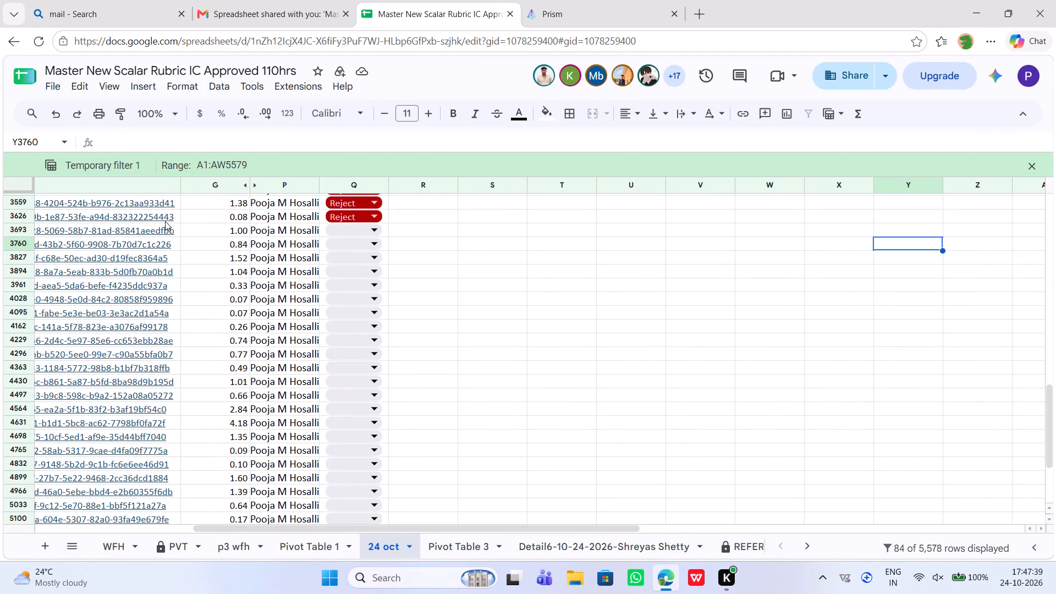
pyautogui.click(167, 230)
pyautogui.click(152, 252)
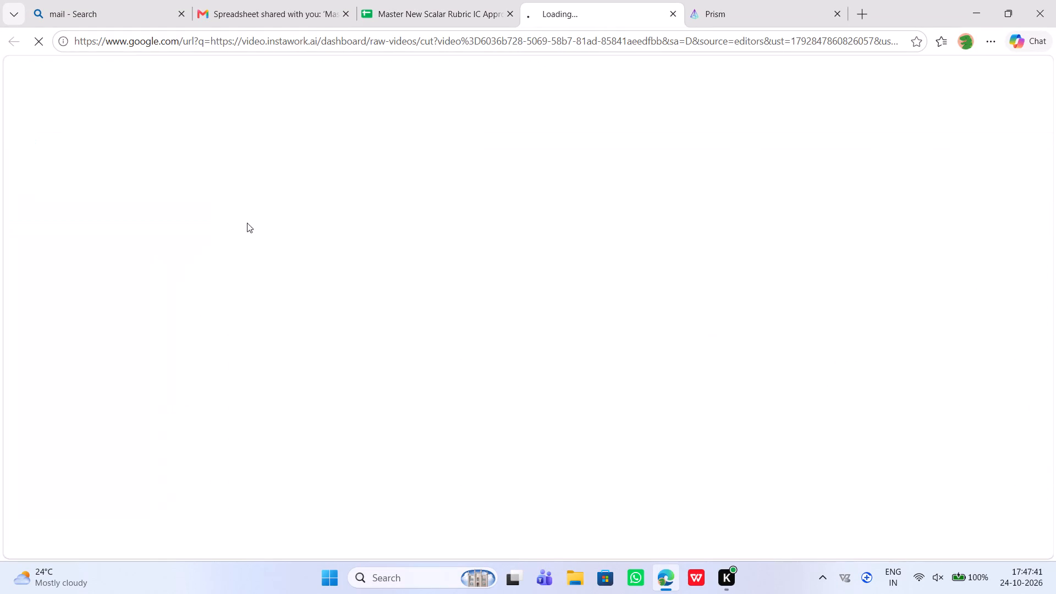
pyautogui.click(768, 15)
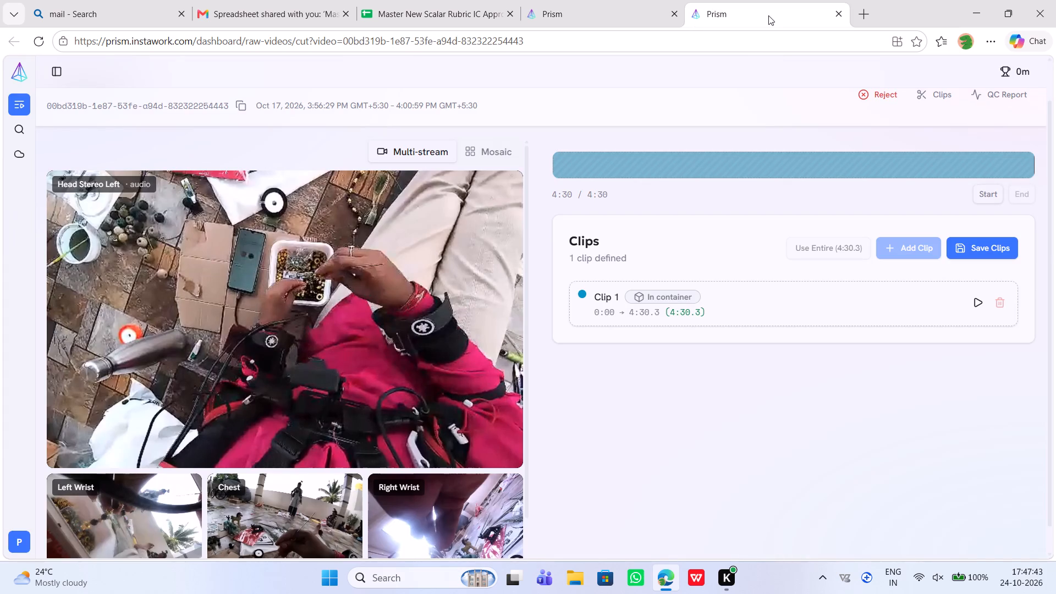
pyautogui.click(834, 12)
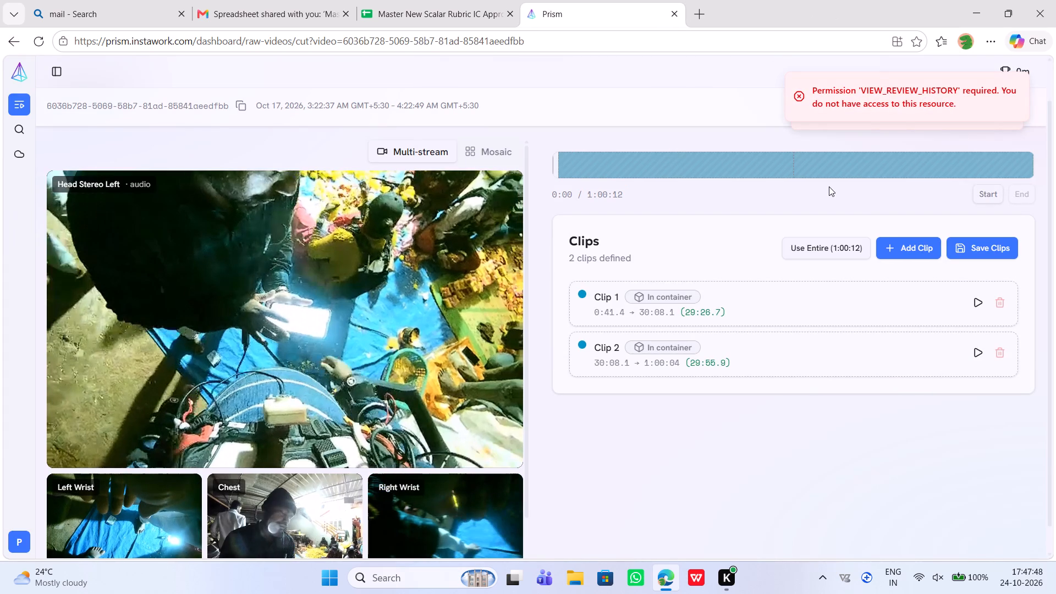
# Sample the row 3693 raw video near the end of its timeline.
pyautogui.click(1031, 172)
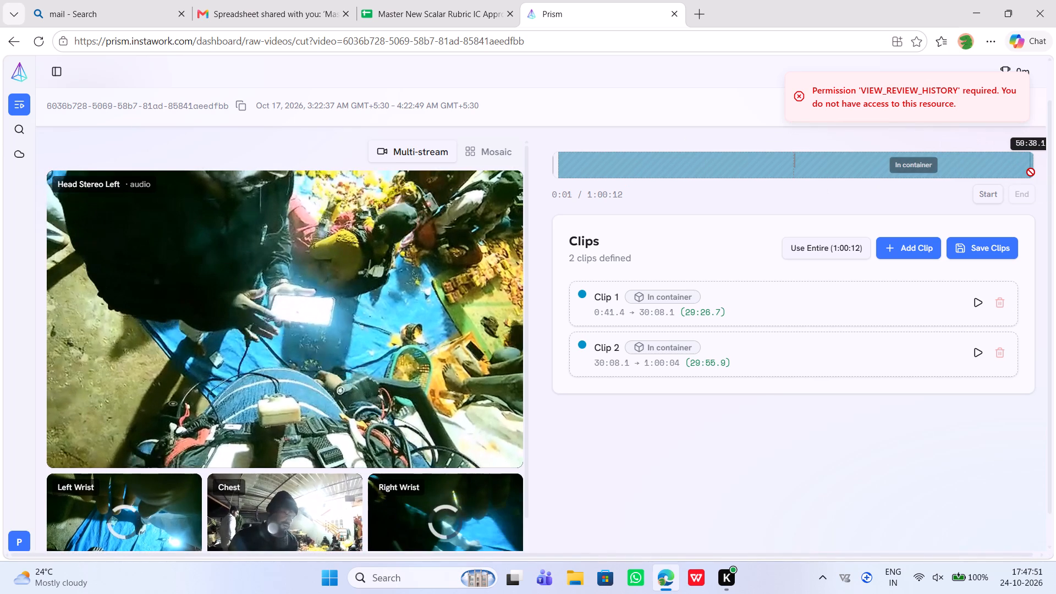
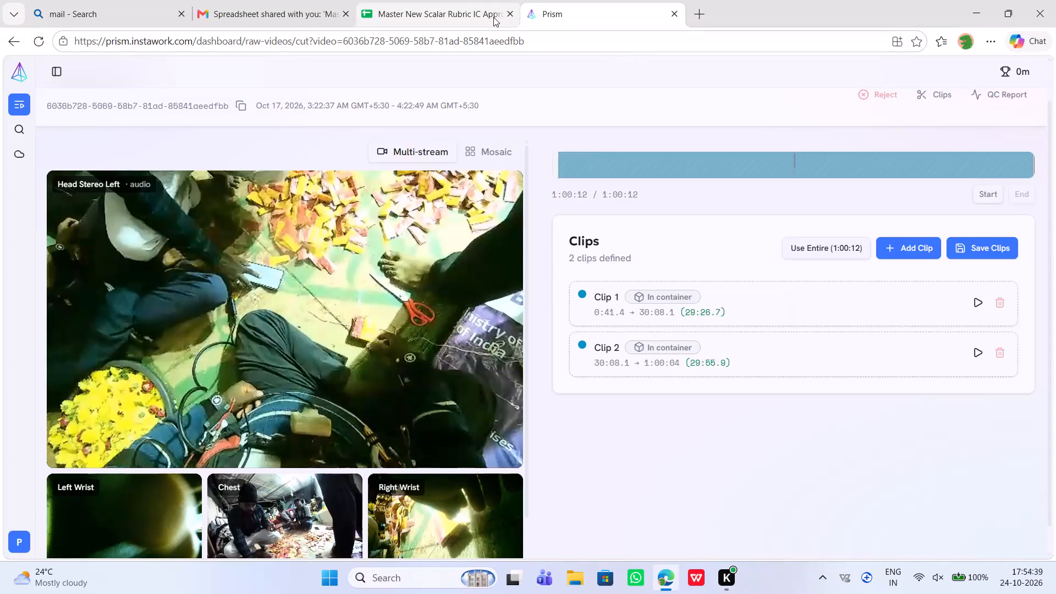
# In row 3693 of the 24 oct sheet, record Reject, Small Object Manipulation, No in column AO and the remark "task invalid".
pyautogui.click(493, 17)
pyautogui.click(342, 226)
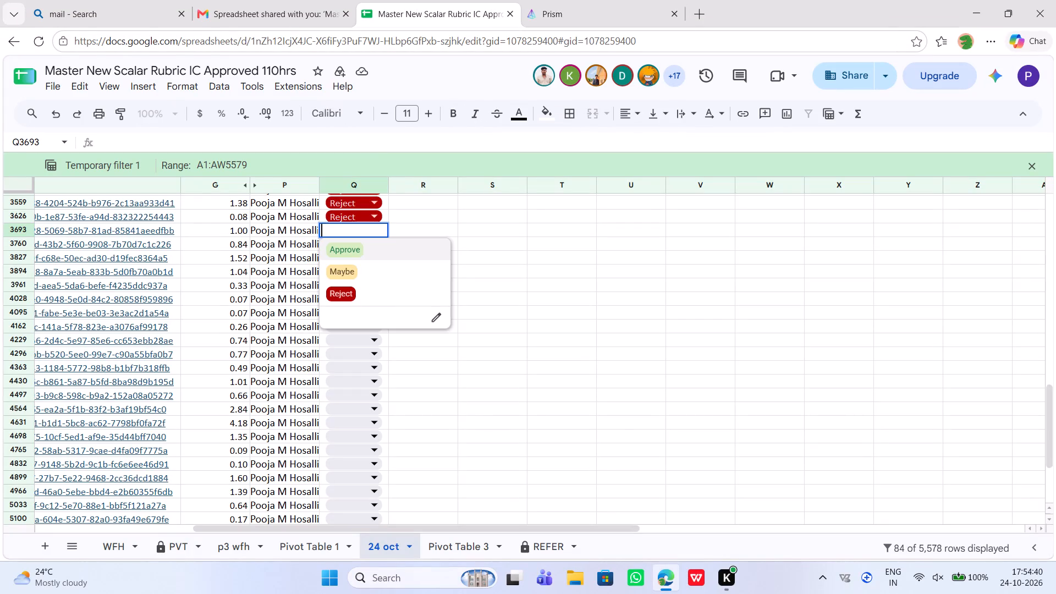
pyautogui.moveTo(394, 295); pyautogui.dragTo(716, 271)
pyautogui.hscroll(-5, 716, 271)
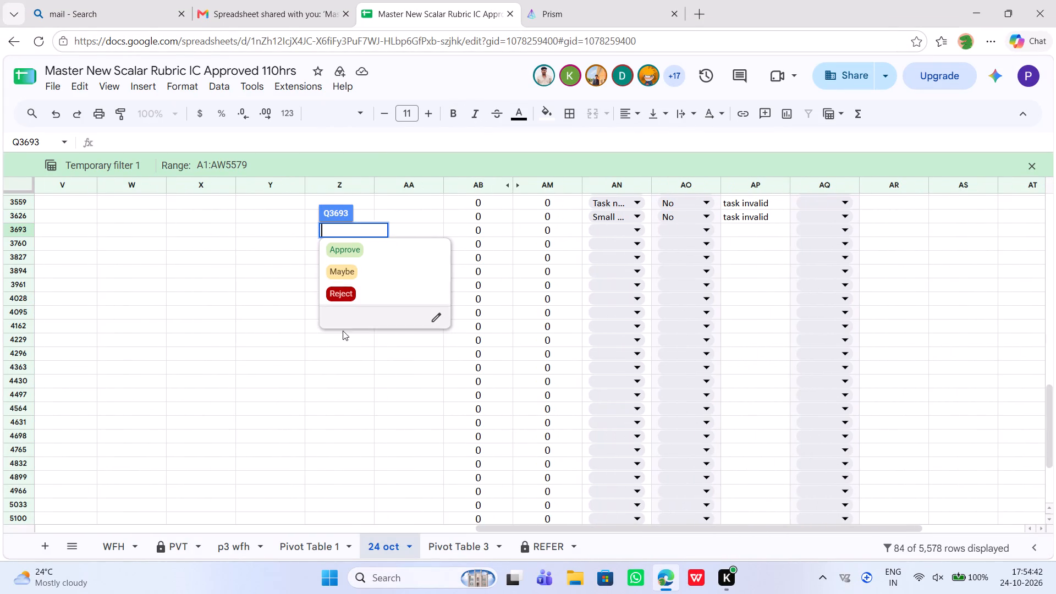
pyautogui.click(349, 295)
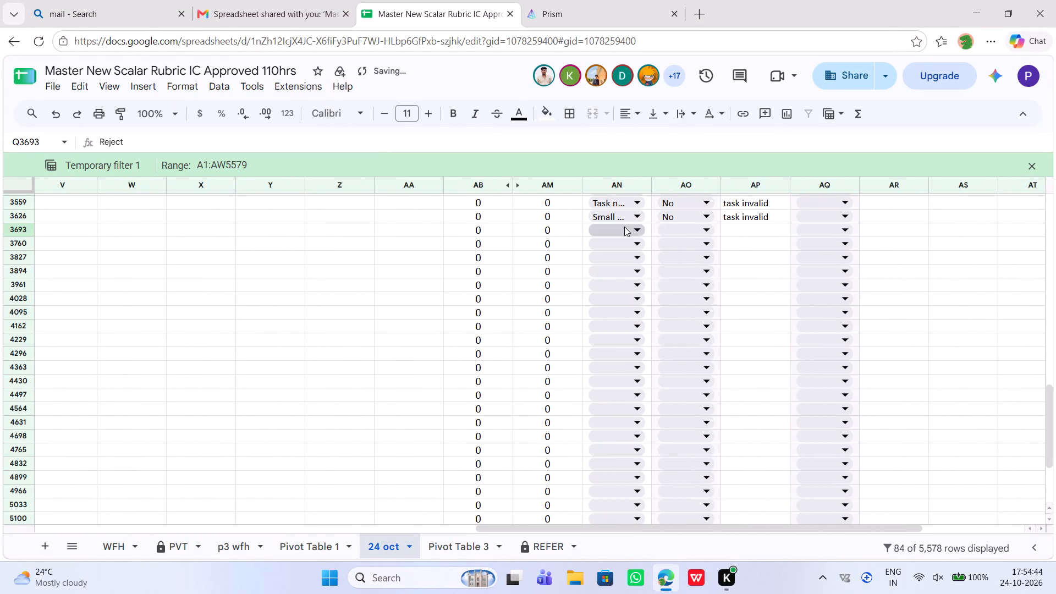
pyautogui.click(624, 227)
pyautogui.click(662, 380)
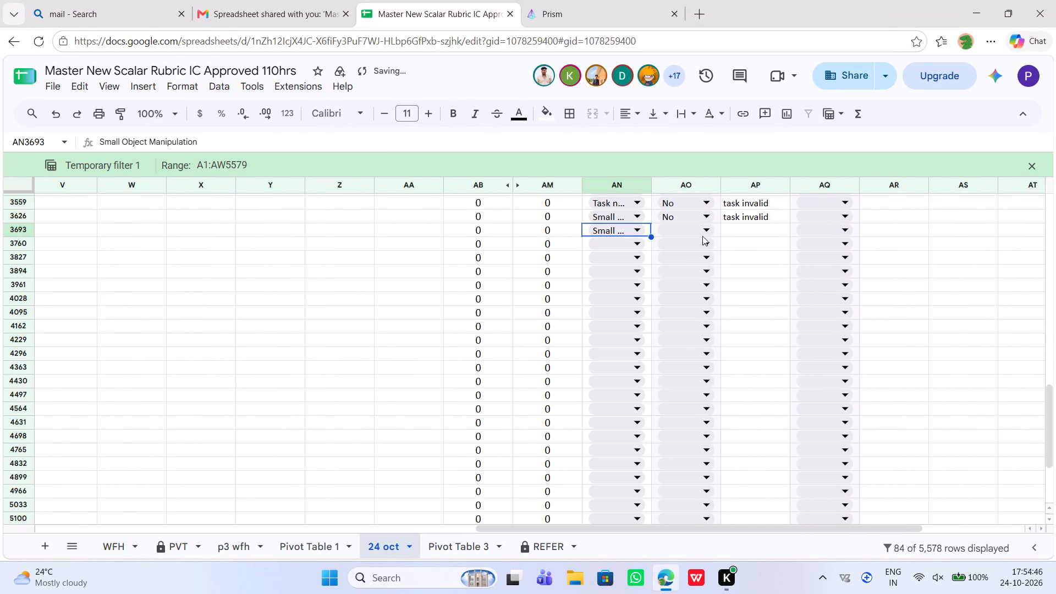
pyautogui.click(703, 230)
pyautogui.click(703, 247)
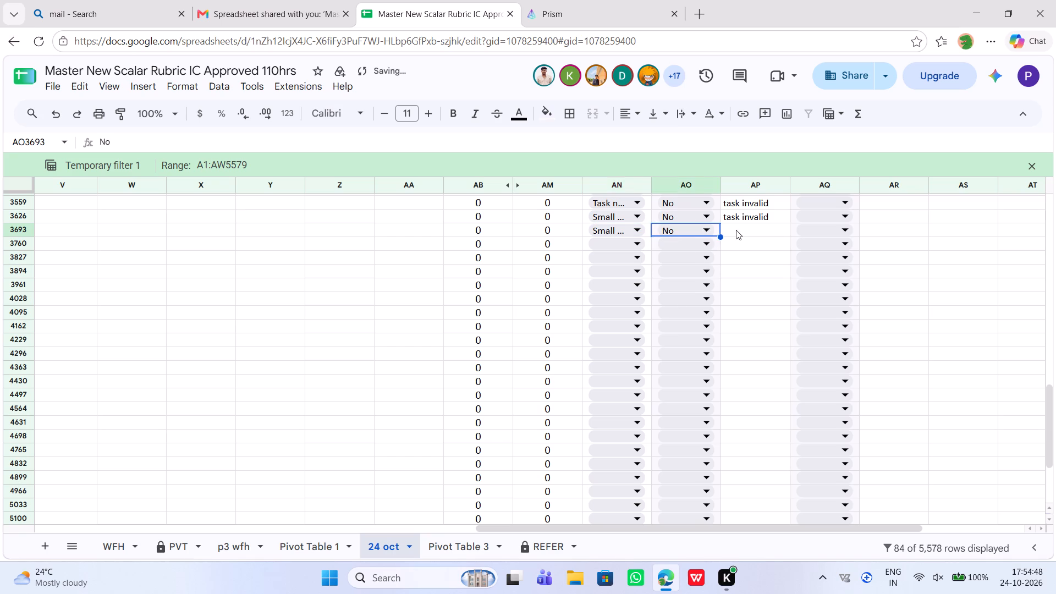
pyautogui.click(736, 230)
pyautogui.hotkey('ctrl', 'v')
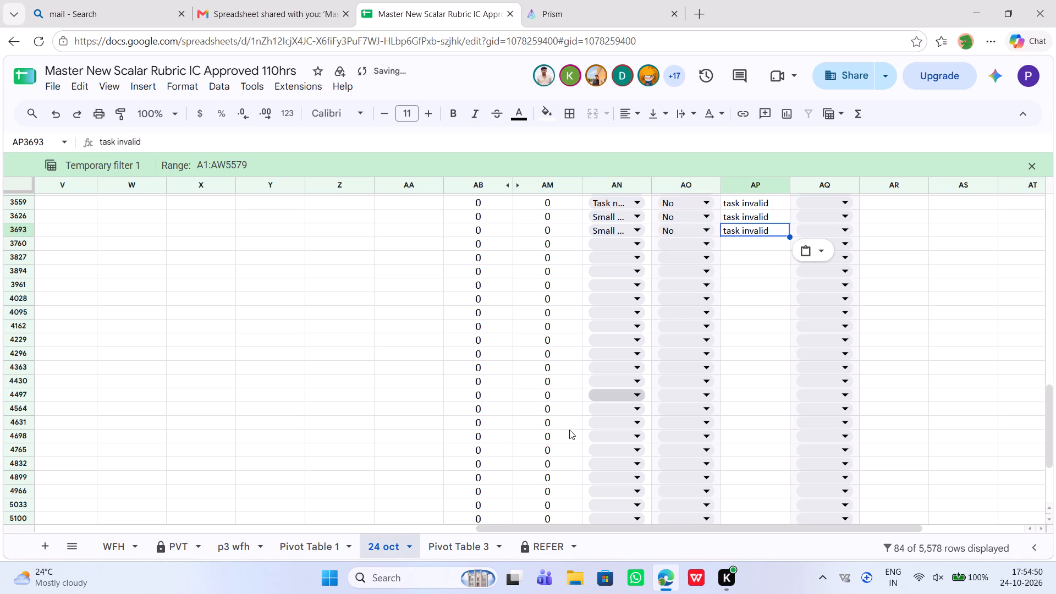
# Check the reviewer's totals in Pivot Table 3 and return to the 24 oct sheet.
pyautogui.click(450, 543)
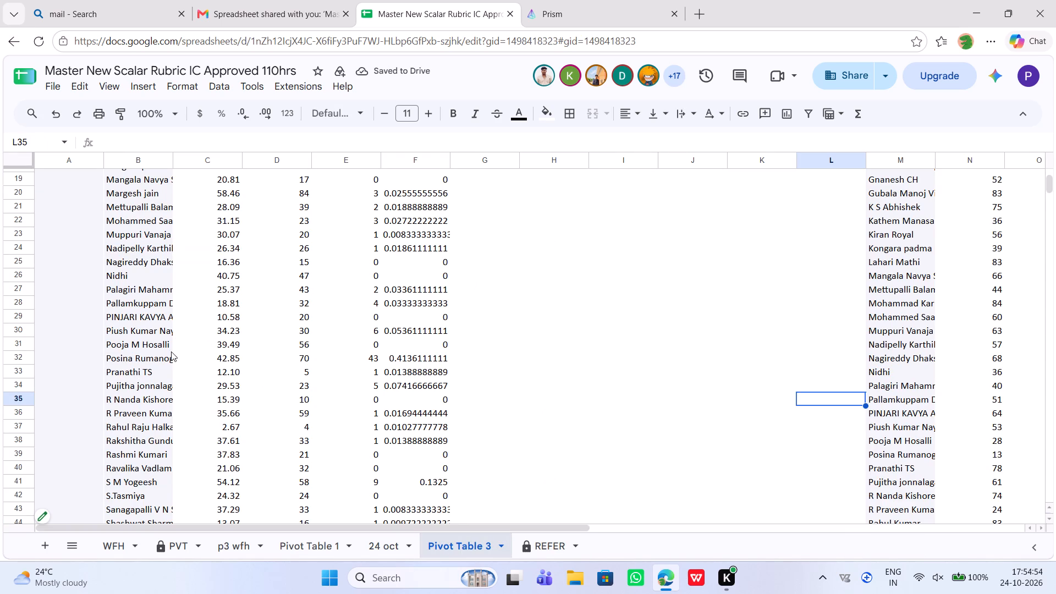
pyautogui.click(386, 545)
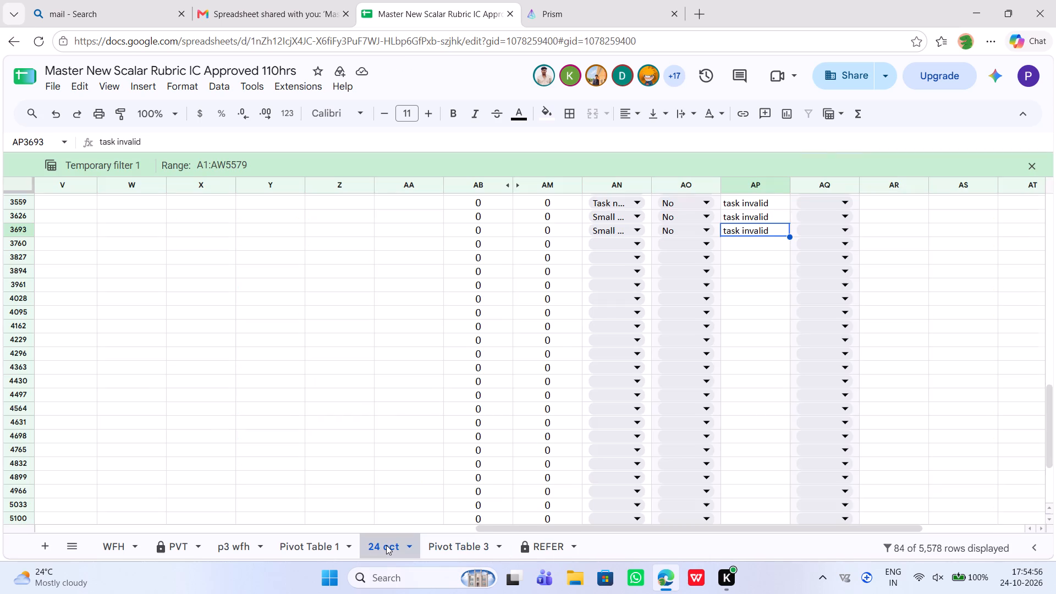
# Open the raw video linked in row 3760 of the 24 oct sheet and close the row 3693 video.
pyautogui.scroll(-1, 350, 523)
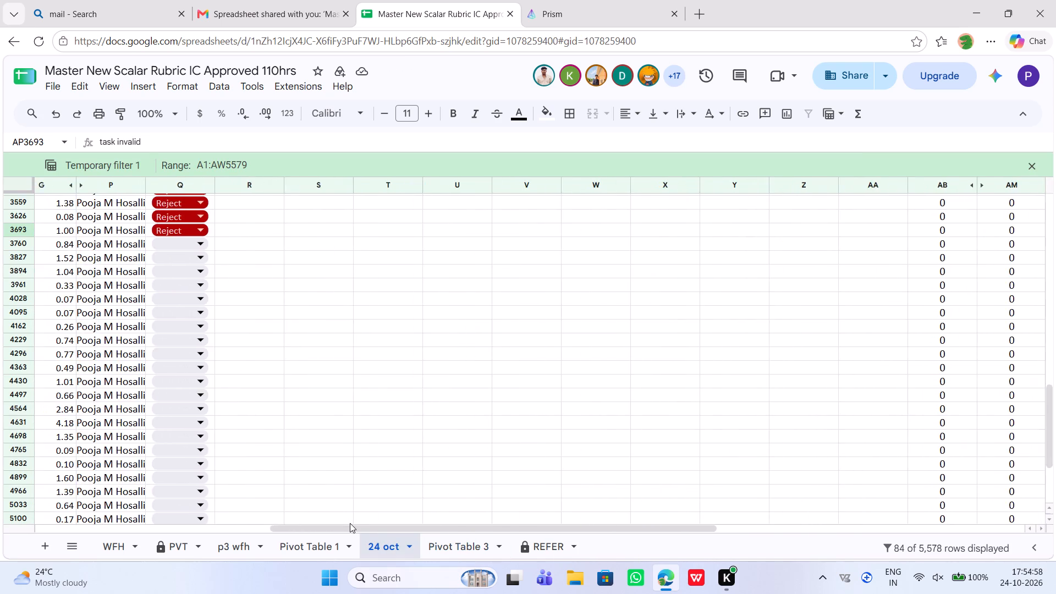
pyautogui.scroll(-2, 350, 523)
pyautogui.scroll(1, 362, 483)
pyautogui.hscroll(1, 362, 483)
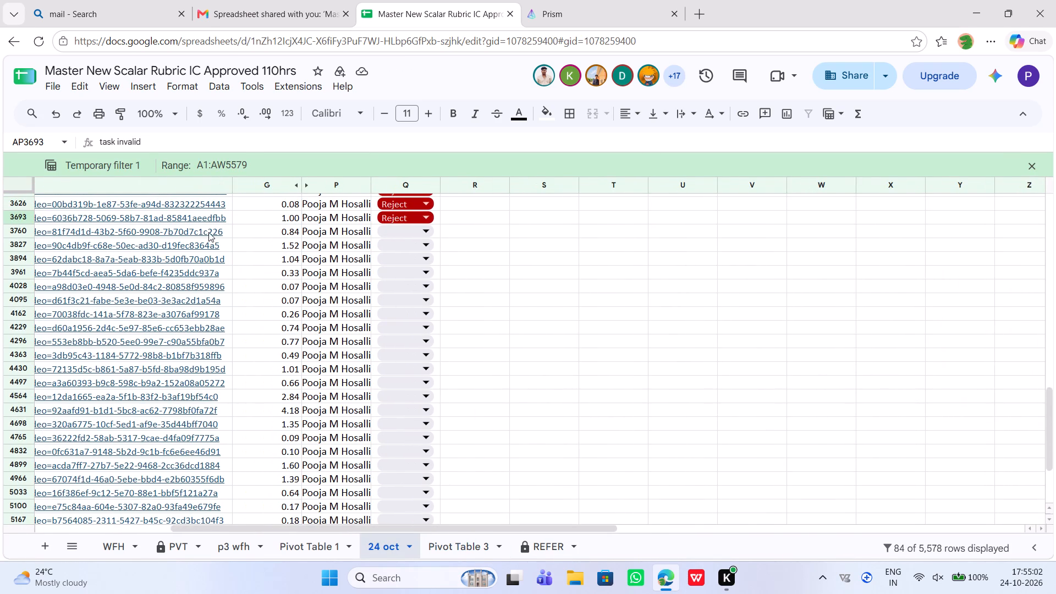
pyautogui.click(210, 232)
pyautogui.click(132, 255)
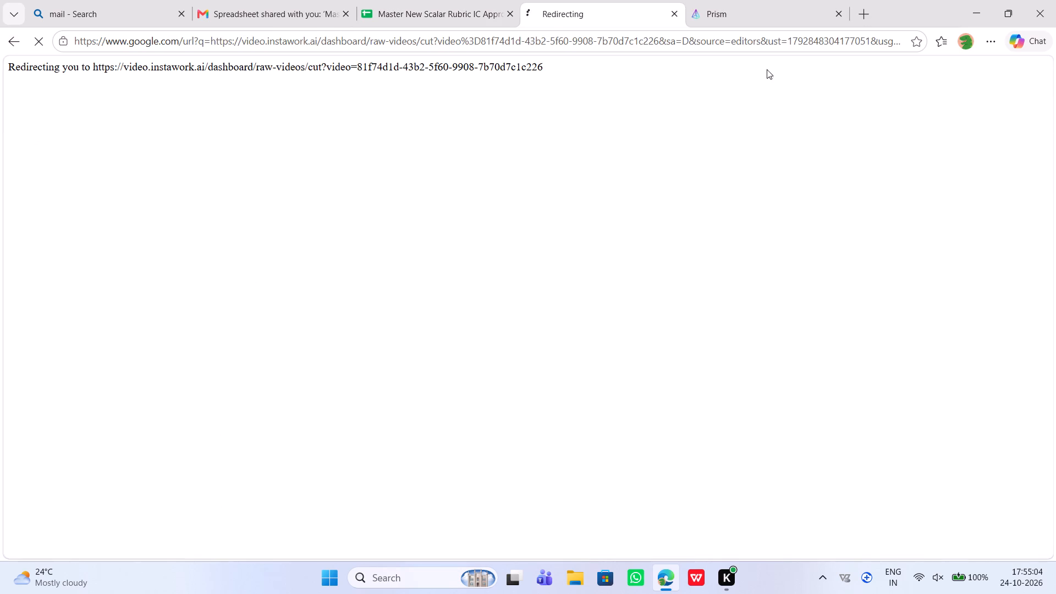
pyautogui.click(835, 14)
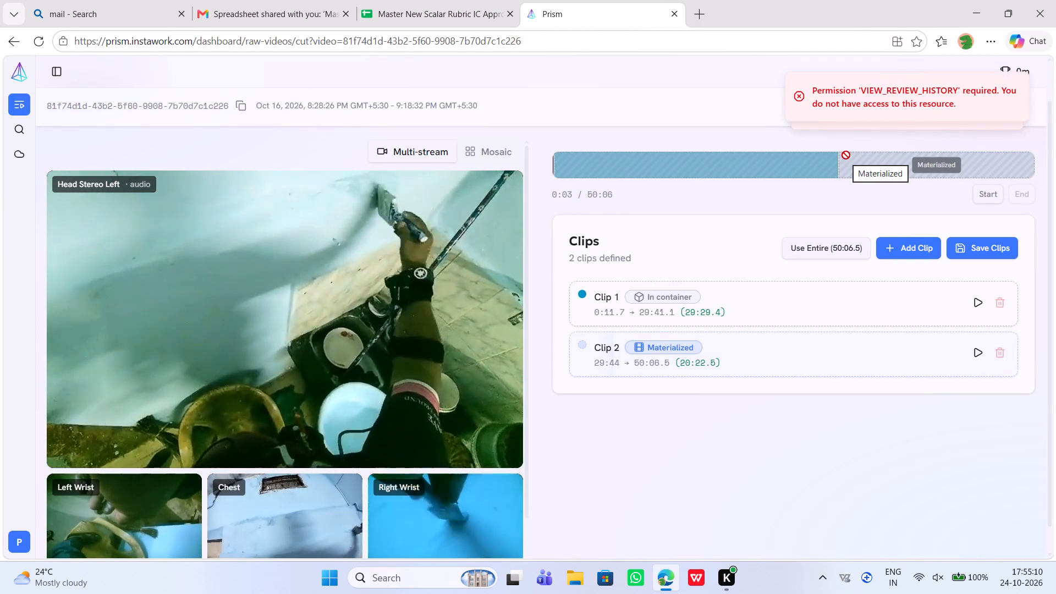
# Sample the row 3760 raw video about a third of the way through and near the end of its timeline.
pyautogui.click(718, 176)
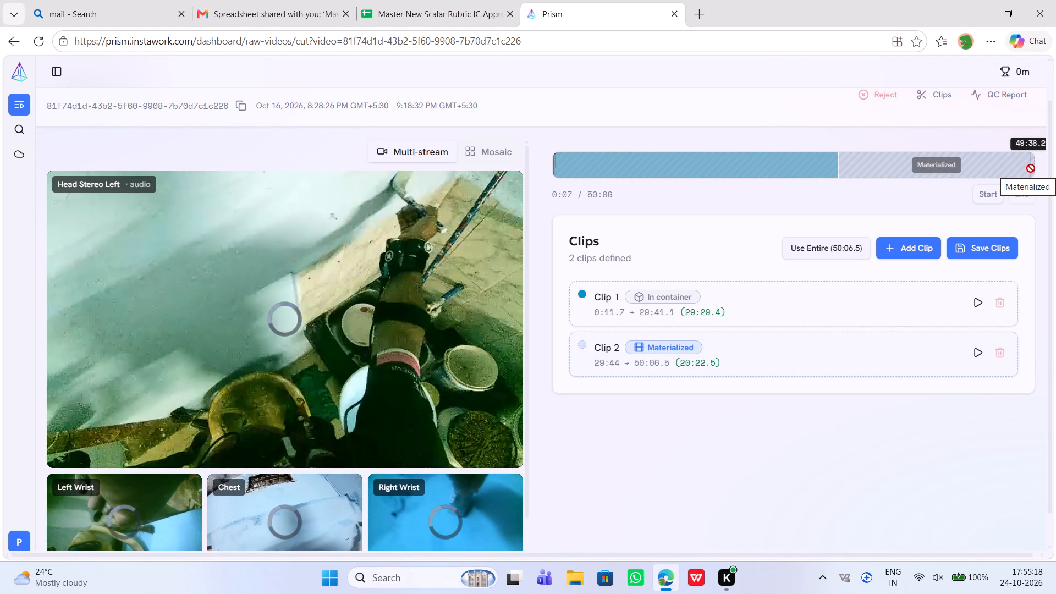
pyautogui.click(1031, 168)
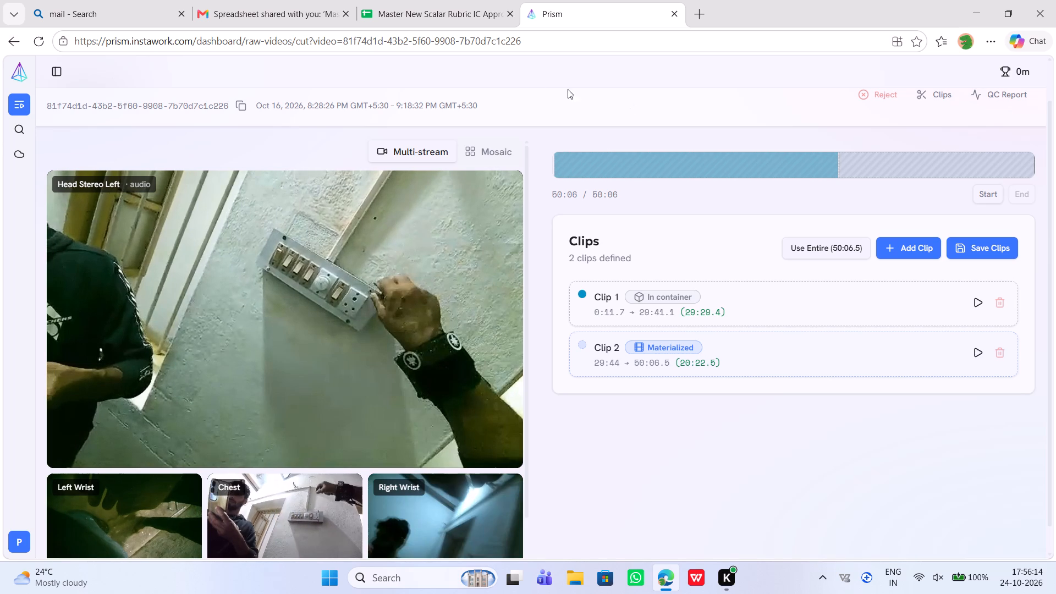
# In row 3760 of the 24 oct sheet, record Reject, Banned Task, No in column AO and the remark "task invalid".
pyautogui.click(436, 23)
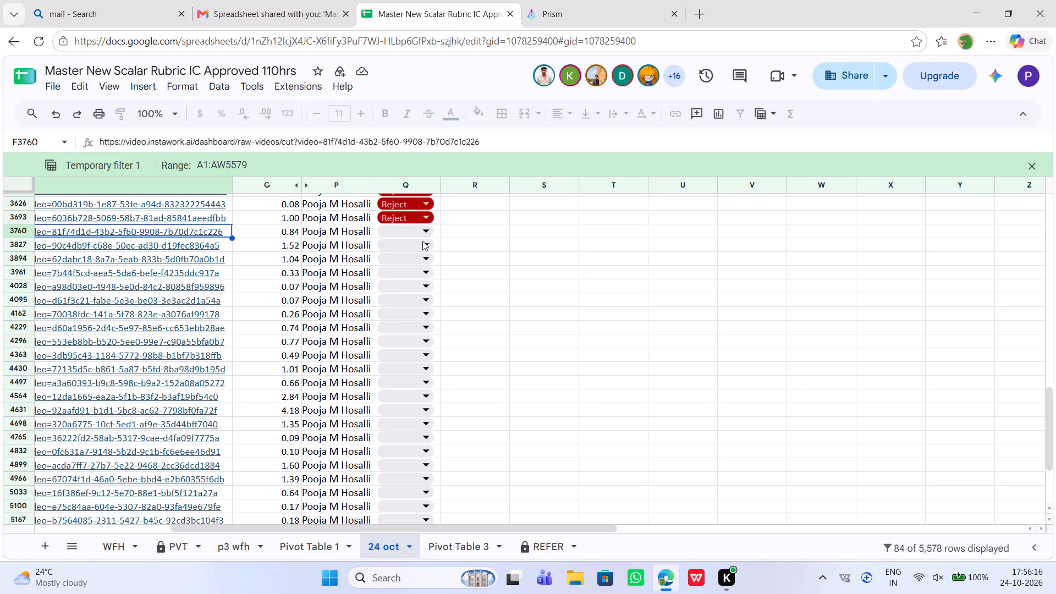
pyautogui.click(426, 232)
pyautogui.click(462, 295)
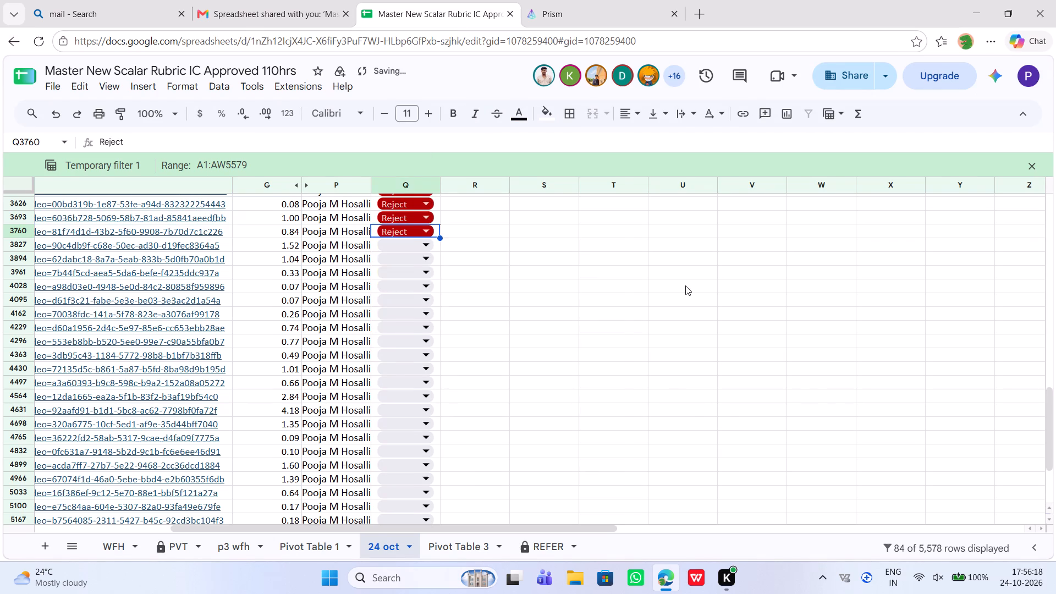
pyautogui.hscroll(-6, 685, 285)
pyautogui.click(813, 234)
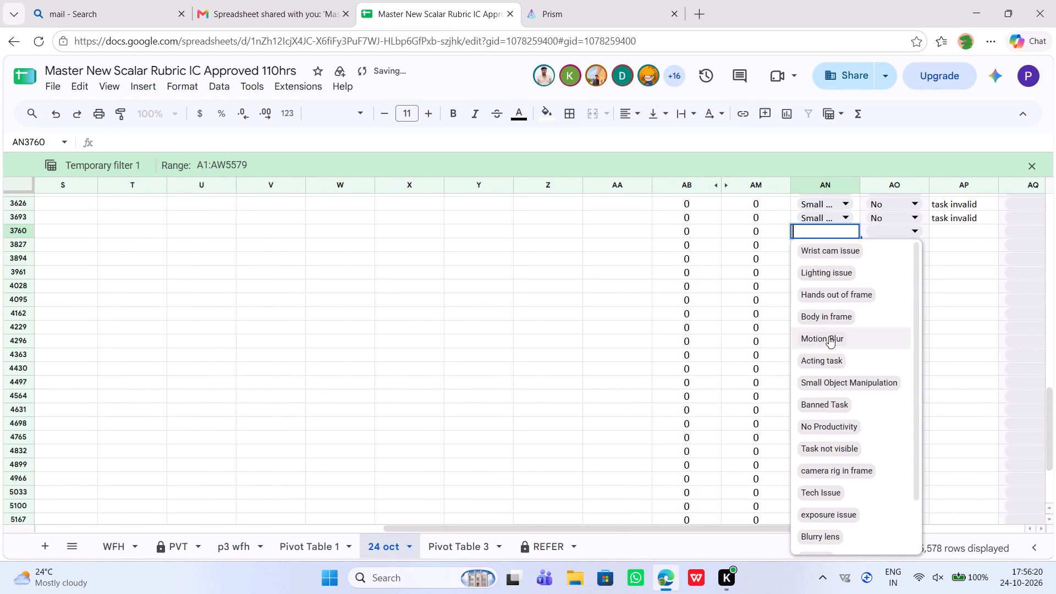
pyautogui.click(839, 412)
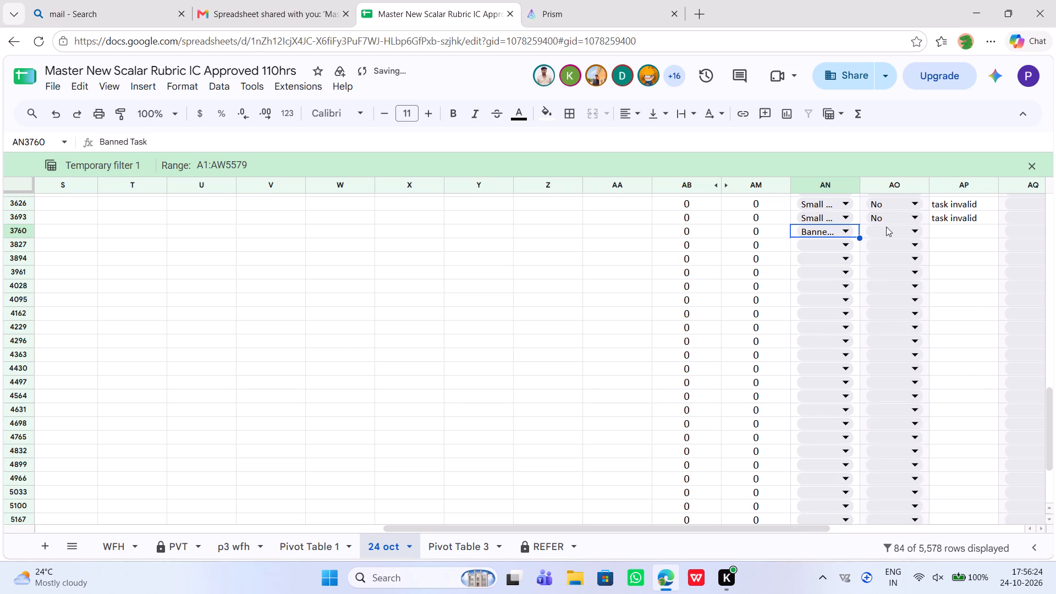
pyautogui.moveTo(886, 227); pyautogui.dragTo(891, 255)
pyautogui.click(891, 255)
pyautogui.click(933, 237)
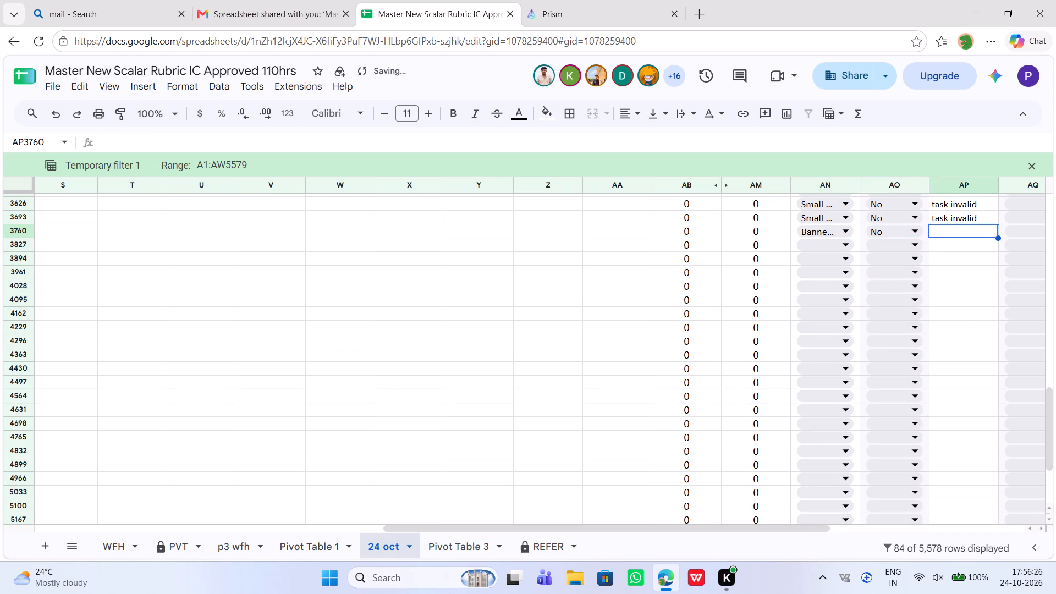
pyautogui.hotkey('ctrl', 'v')
# Check the reviewer's updated totals in Pivot Table 3.
pyautogui.hscroll(5, 933, 237)
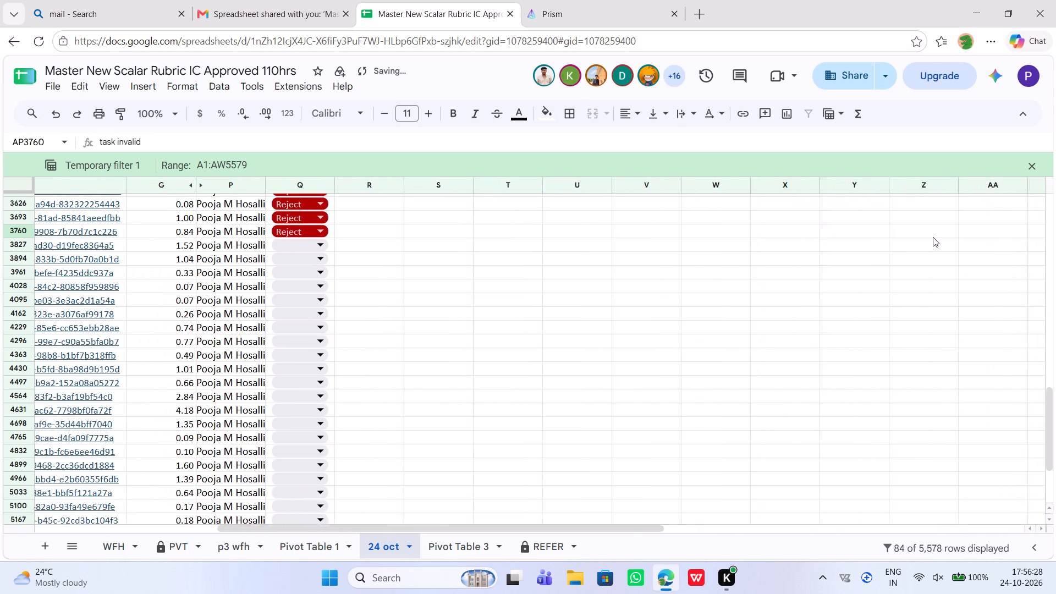
pyautogui.hscroll(1, 933, 237)
pyautogui.scroll(-1, 631, 262)
pyautogui.click(472, 548)
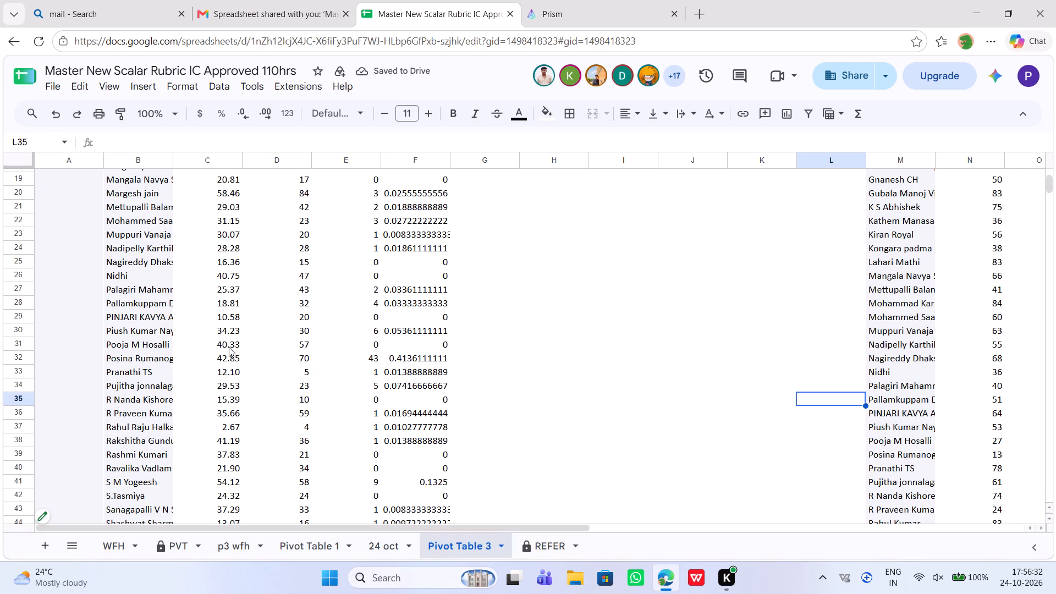
# Close the row 3760 video and open the raw video linked in row 3827 of the 24 oct sheet.
pyautogui.click(569, 10)
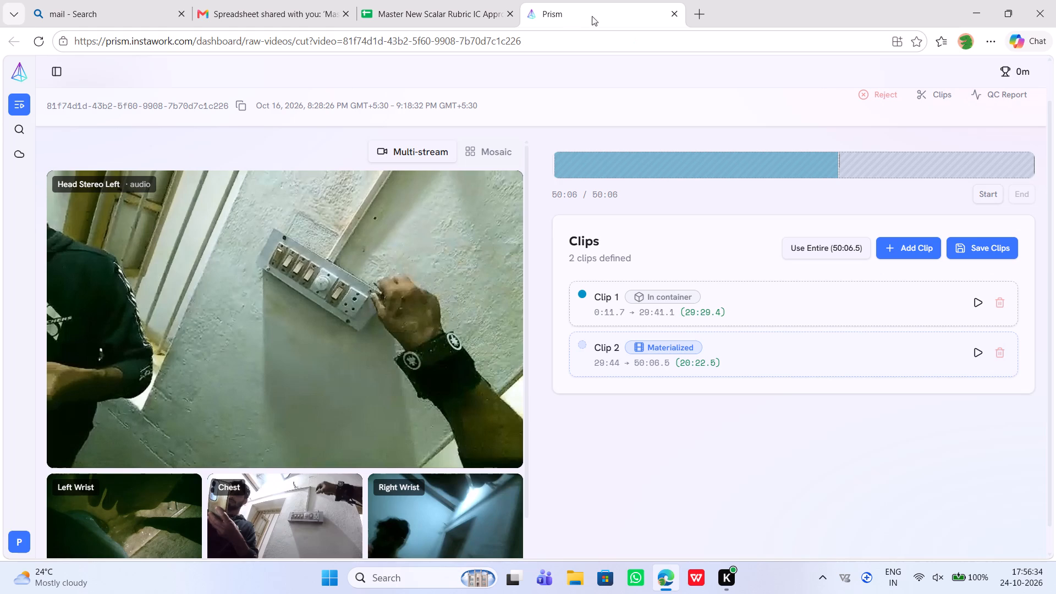
pyautogui.click(676, 13)
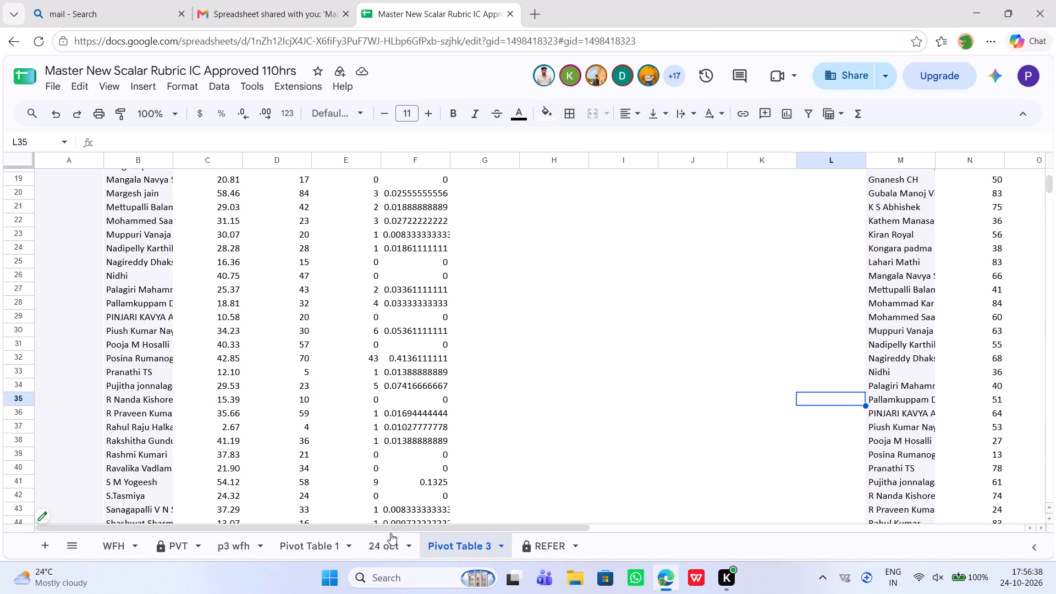
pyautogui.click(389, 540)
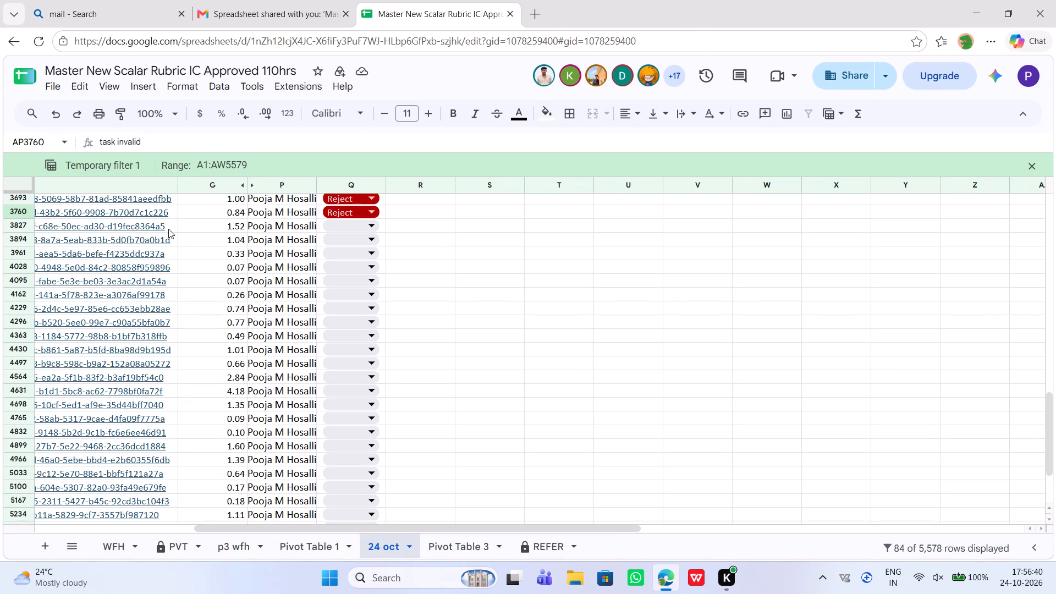
pyautogui.click(168, 229)
pyautogui.click(162, 252)
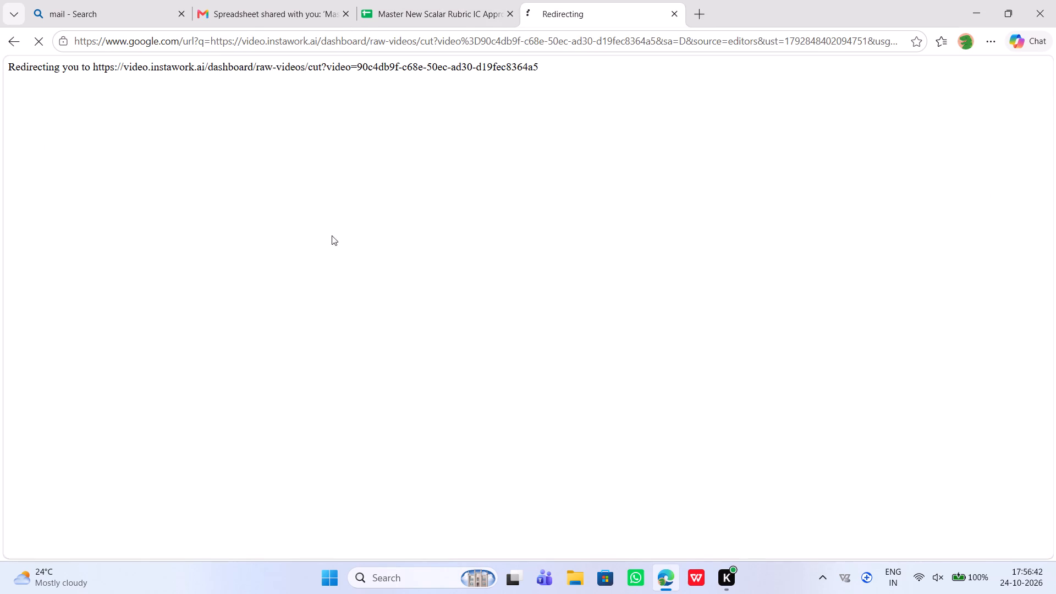
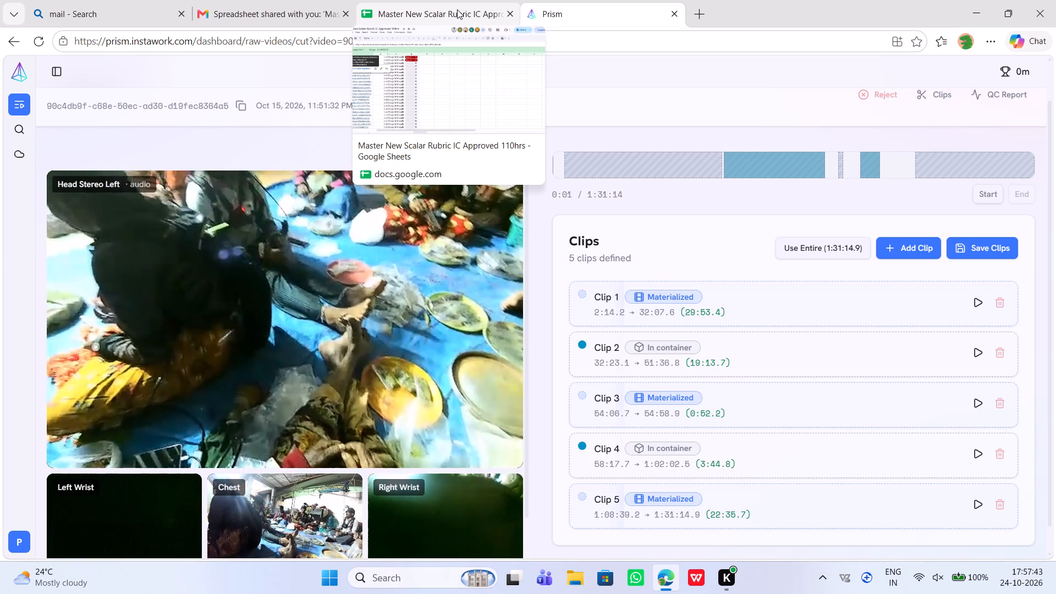
# Close the row 3827 raw video and set the status of row 3827 in the 24 oct sheet to Reject.
pyautogui.click(457, 9)
pyautogui.click(674, 14)
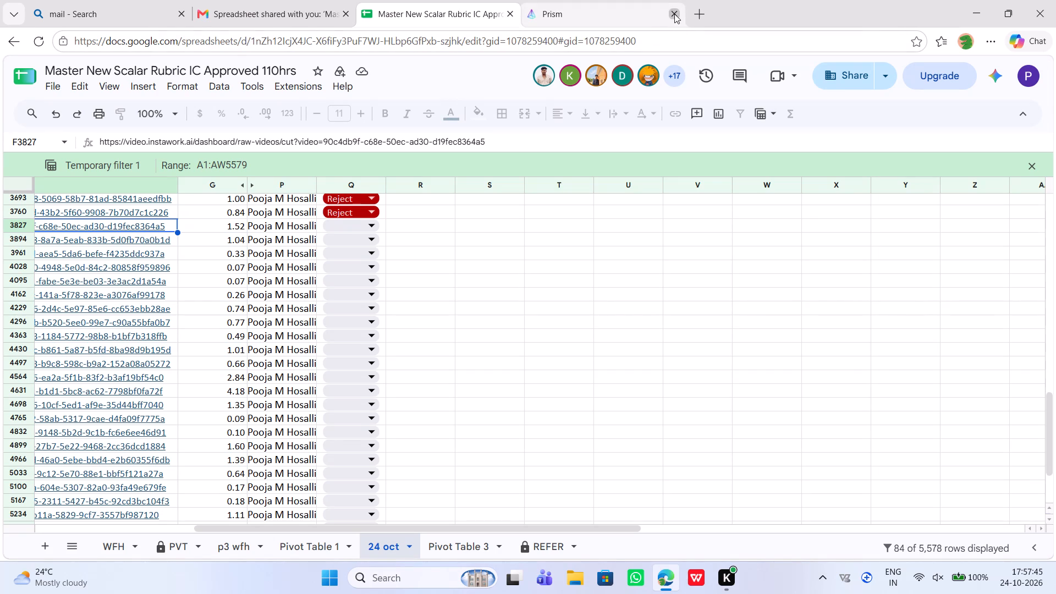
pyautogui.click(372, 226)
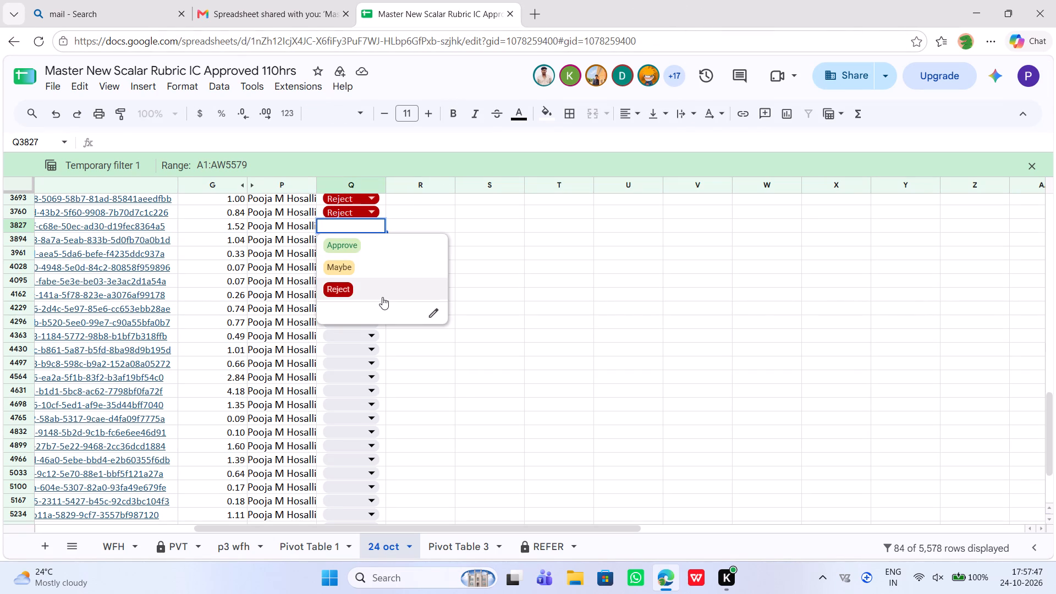
pyautogui.click(382, 297)
# Check the reviewer's totals in Pivot Table 3 and return to the 24 oct sheet.
pyautogui.click(455, 542)
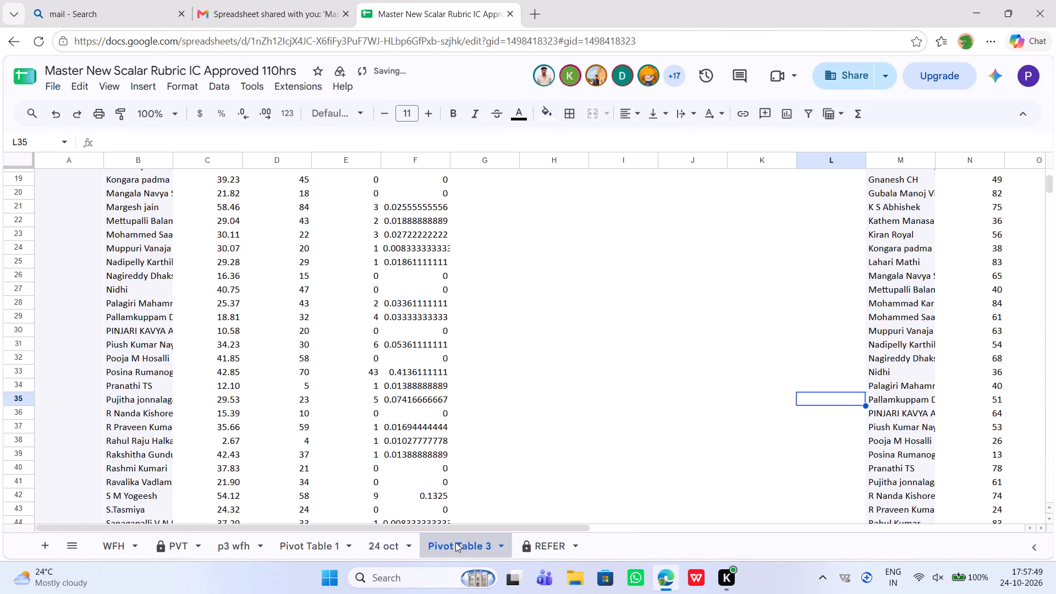
pyautogui.click(397, 547)
# In row 3827, record the issue Small Object Manipulation, No in column AO and the remark "task invalid".
pyautogui.hscroll(-5, 722, 362)
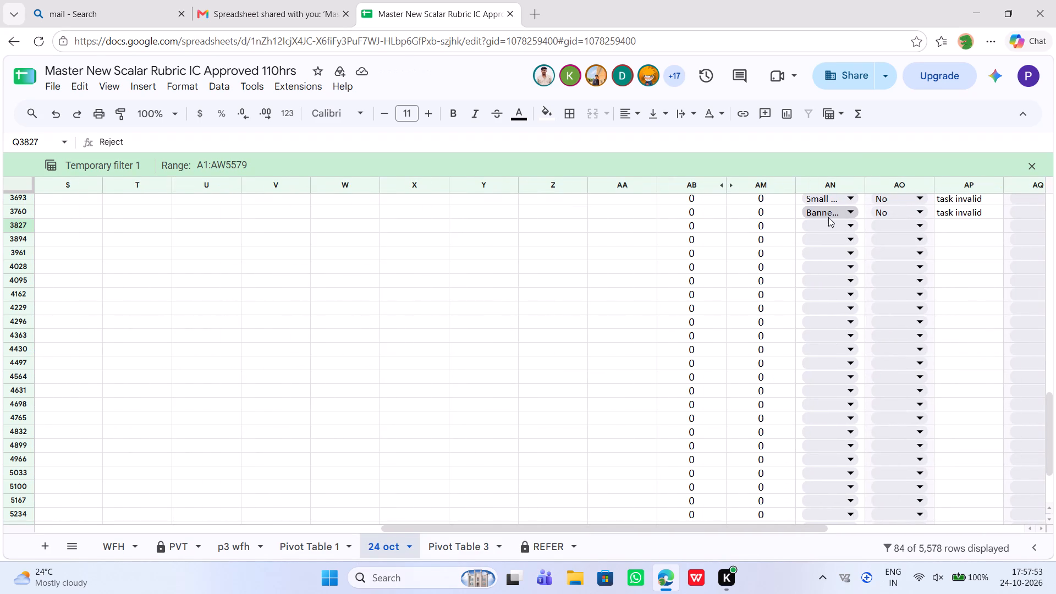
pyautogui.click(829, 223)
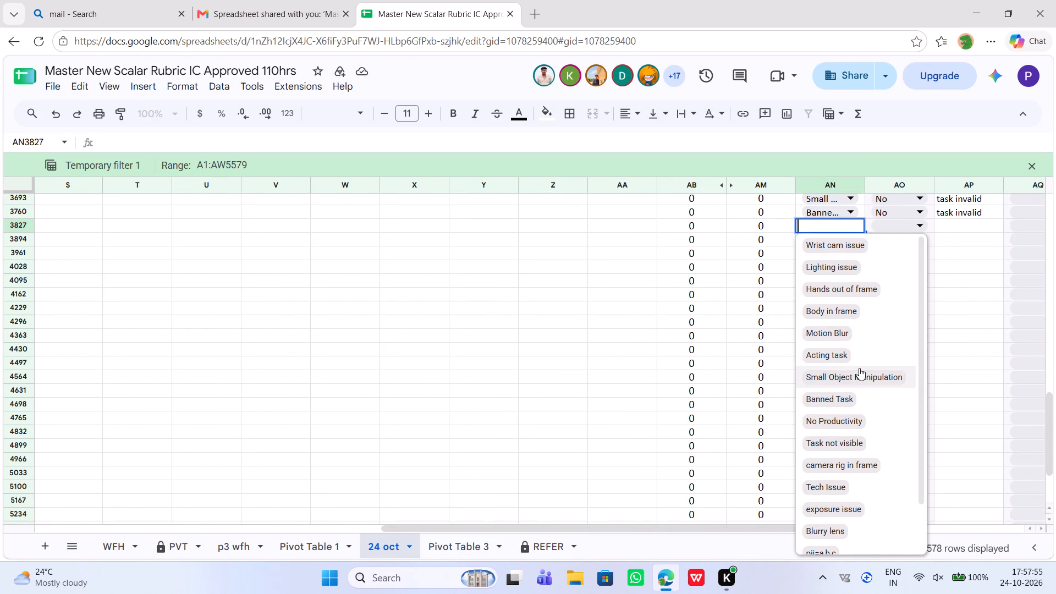
pyautogui.click(859, 368)
pyautogui.click(900, 235)
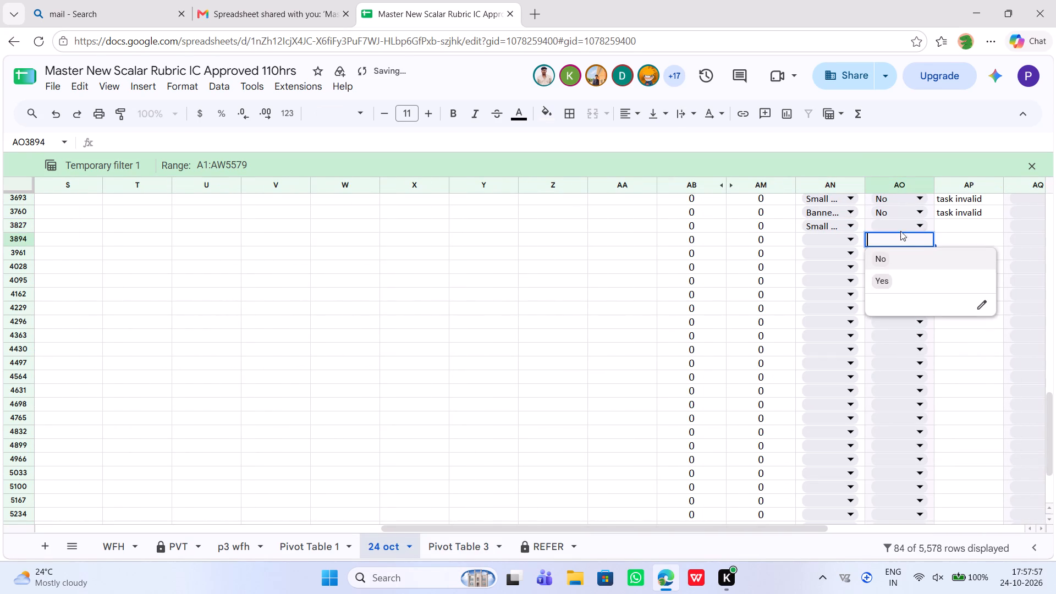
pyautogui.click(900, 228)
pyautogui.click(902, 243)
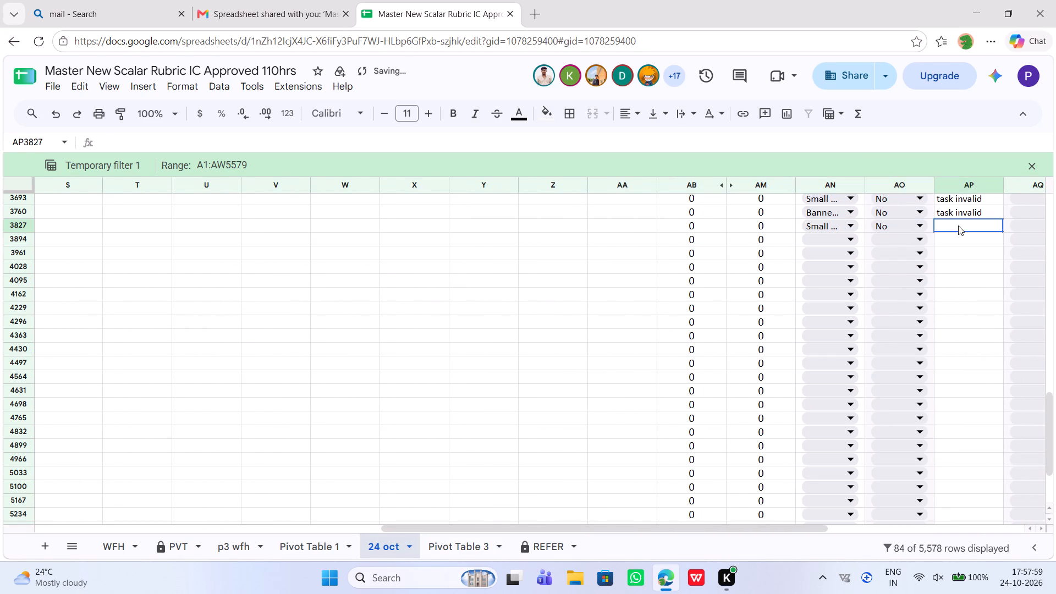
pyautogui.click(958, 226)
pyautogui.hotkey('ctrl', 'v')
# Open the raw video linked in row 3894 of the 24 oct sheet.
pyautogui.hscroll(5, 958, 226)
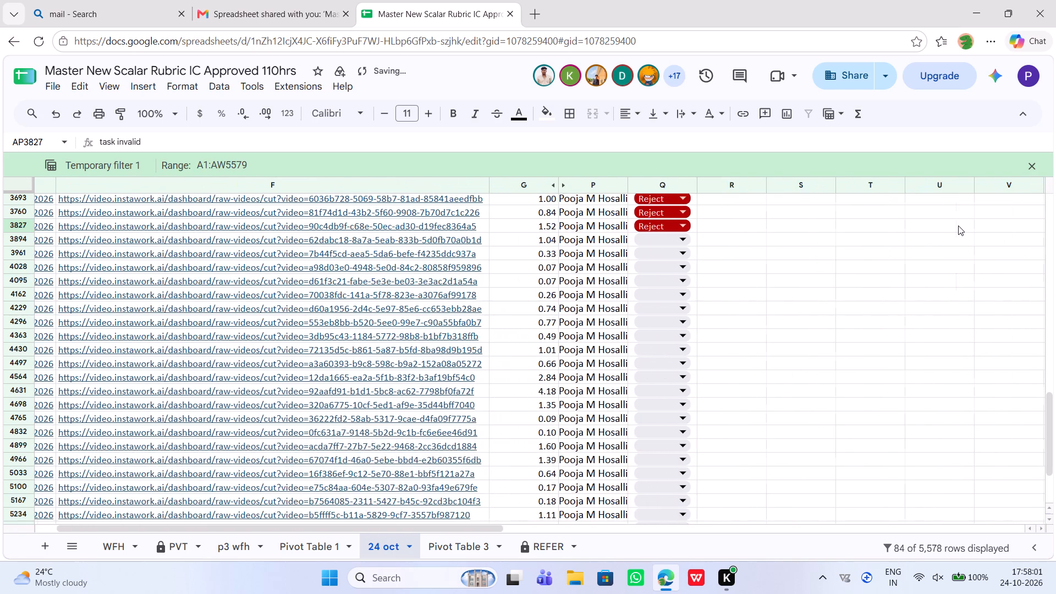
pyautogui.hscroll(-3, 812, 259)
pyautogui.scroll(-1, 812, 259)
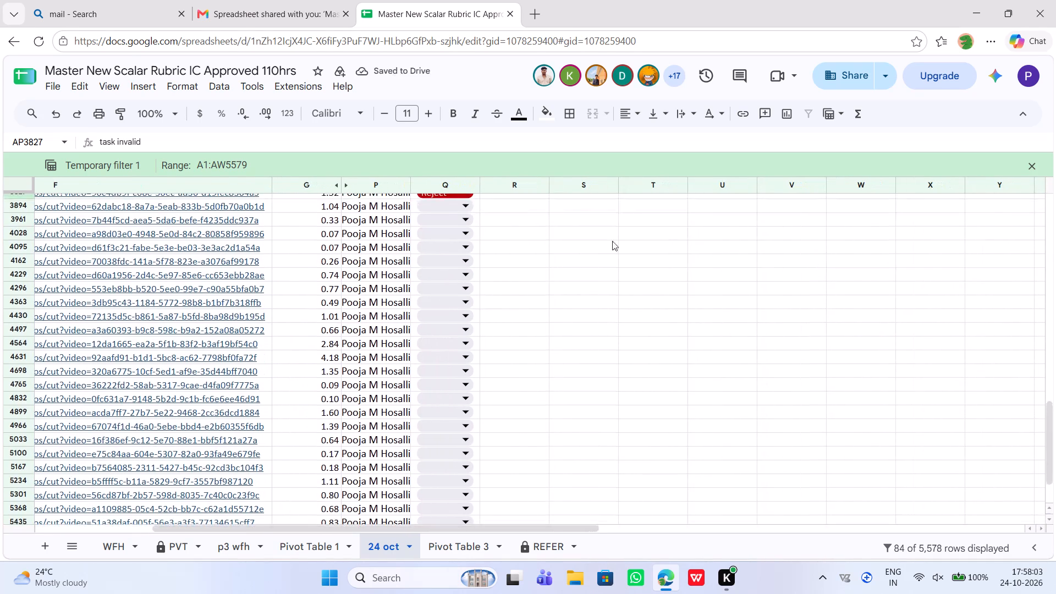
pyautogui.click(263, 207)
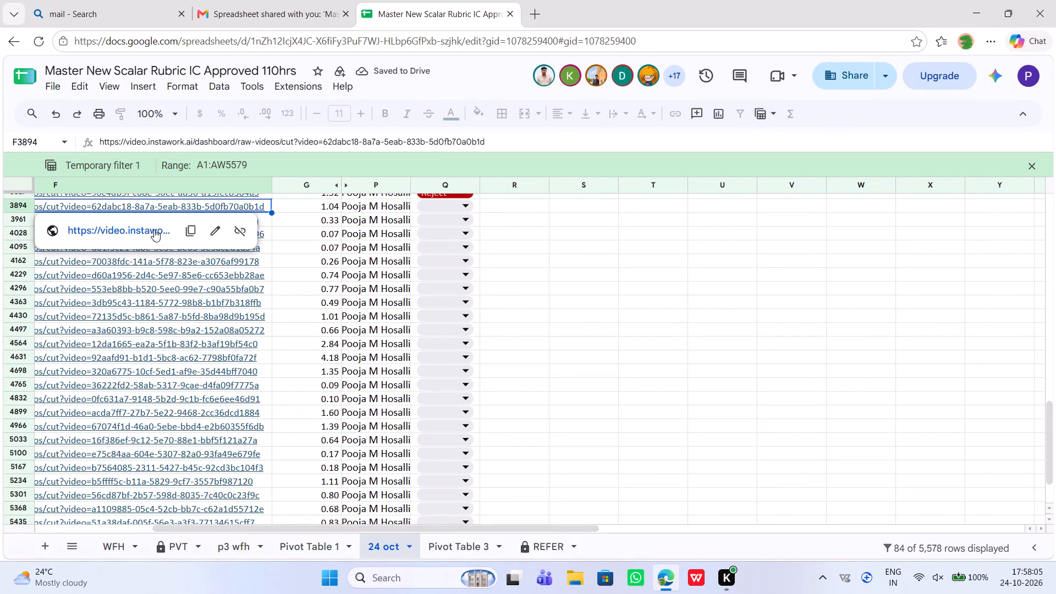
pyautogui.click(154, 229)
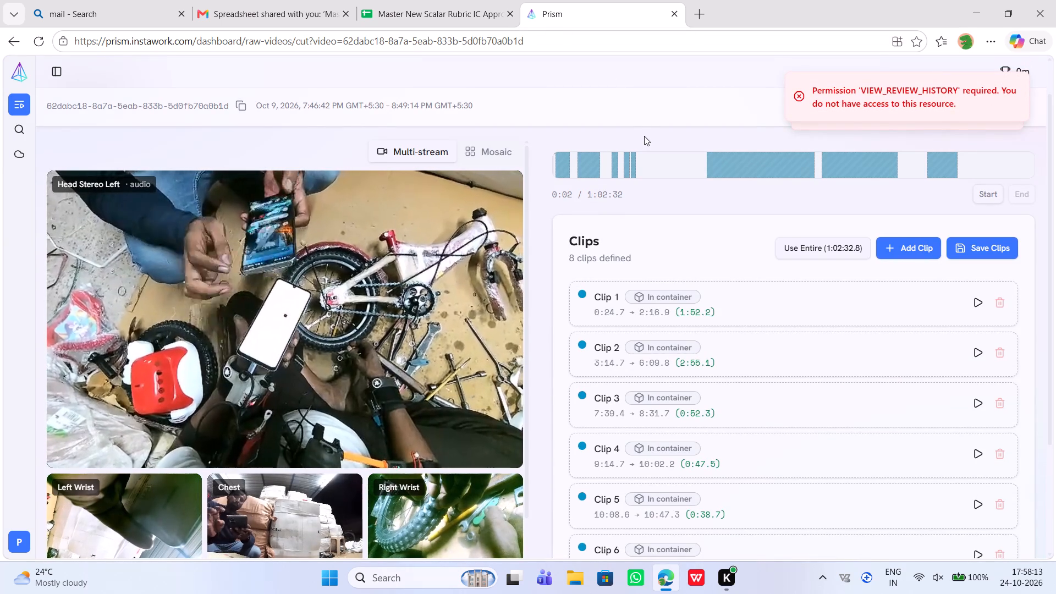
# Sample the row 3894 raw video at about 14:20 and about halfway through its timeline.
pyautogui.click(663, 159)
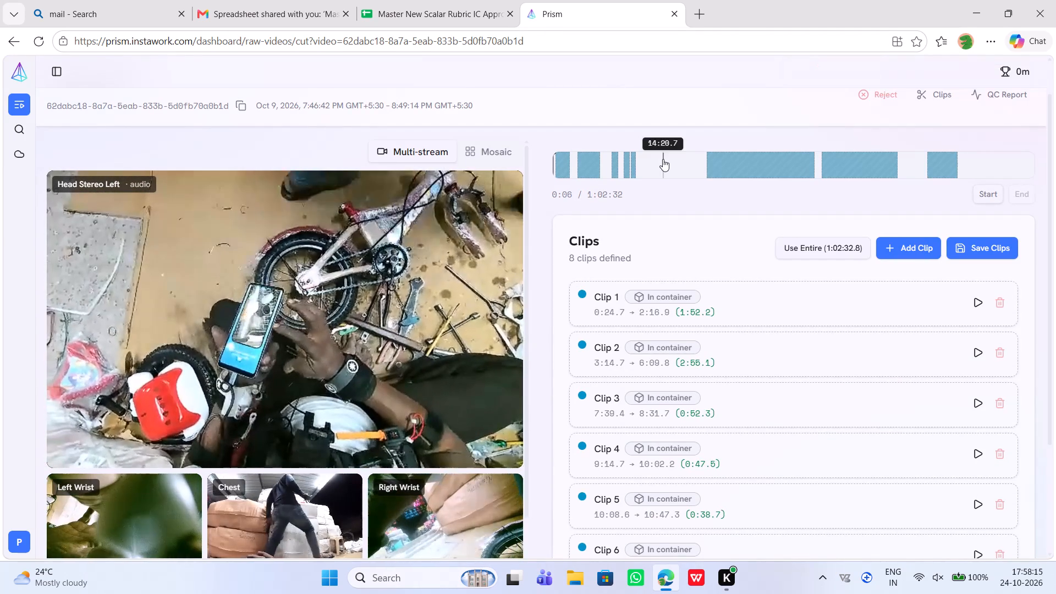
pyautogui.click(785, 158)
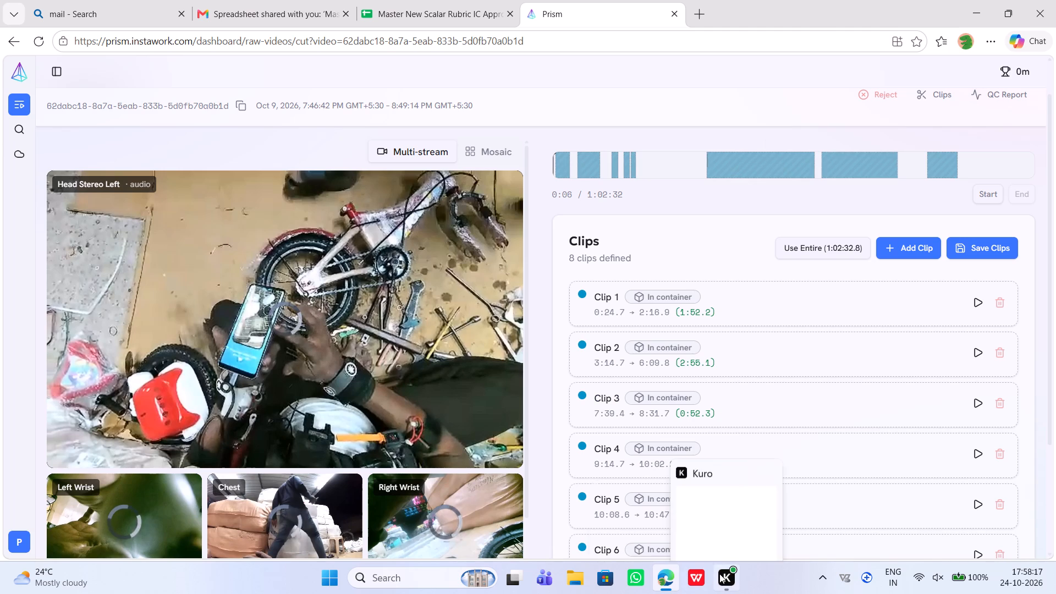